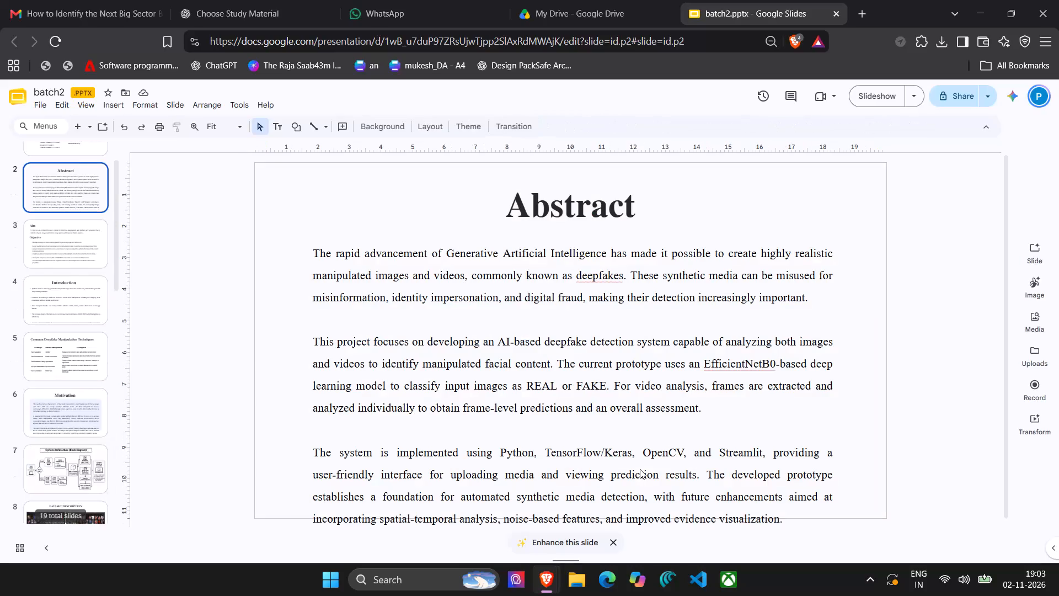
Check the title slide and return to the Abstract slide of the batch2 presentation.
scroll(640, 469, down, 1)
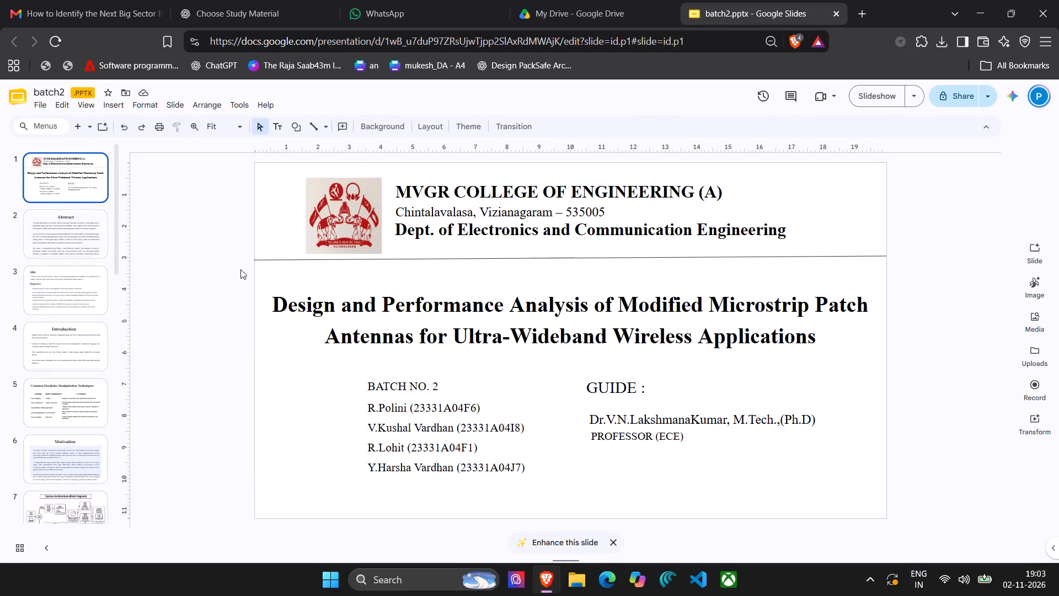
click(54, 224)
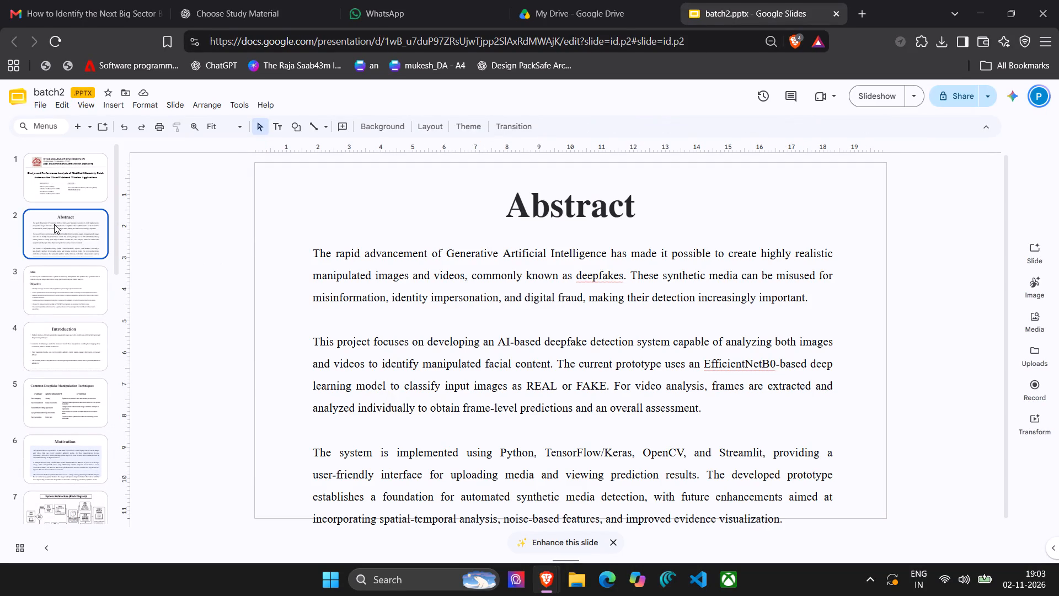
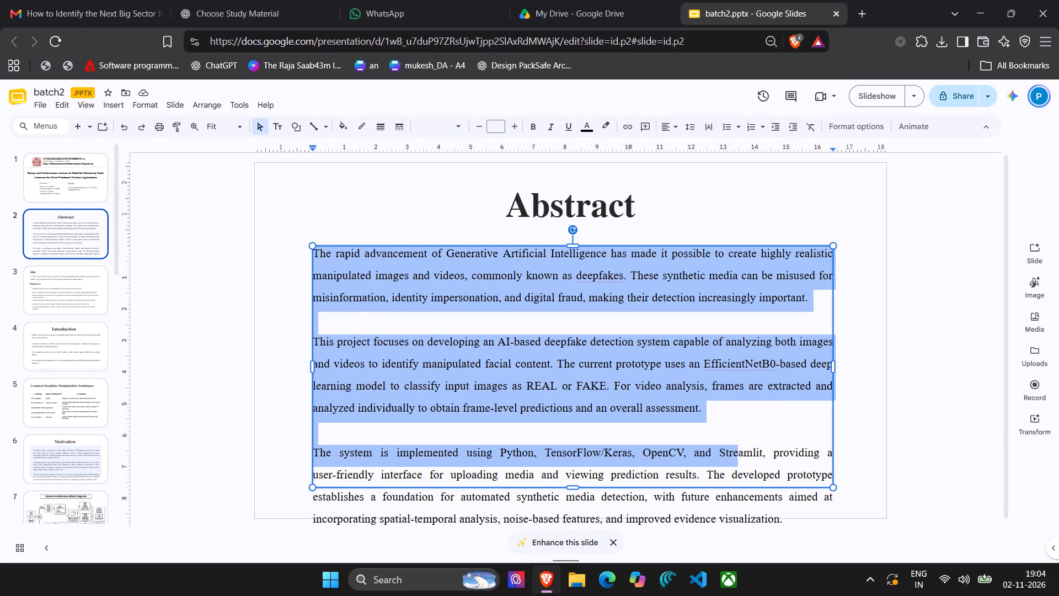
Delete the Abstract body text from its beginning to partway through the word "providing", and place the cursor after the remaining text.
drag(741, 464, 793, 464)
key(BackSpace)
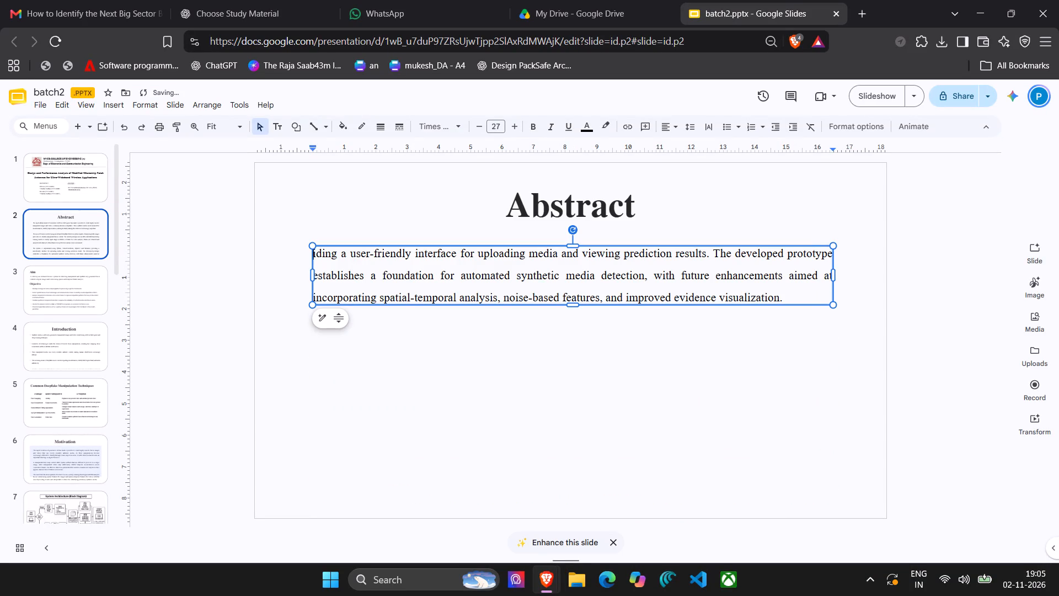
click(789, 296)
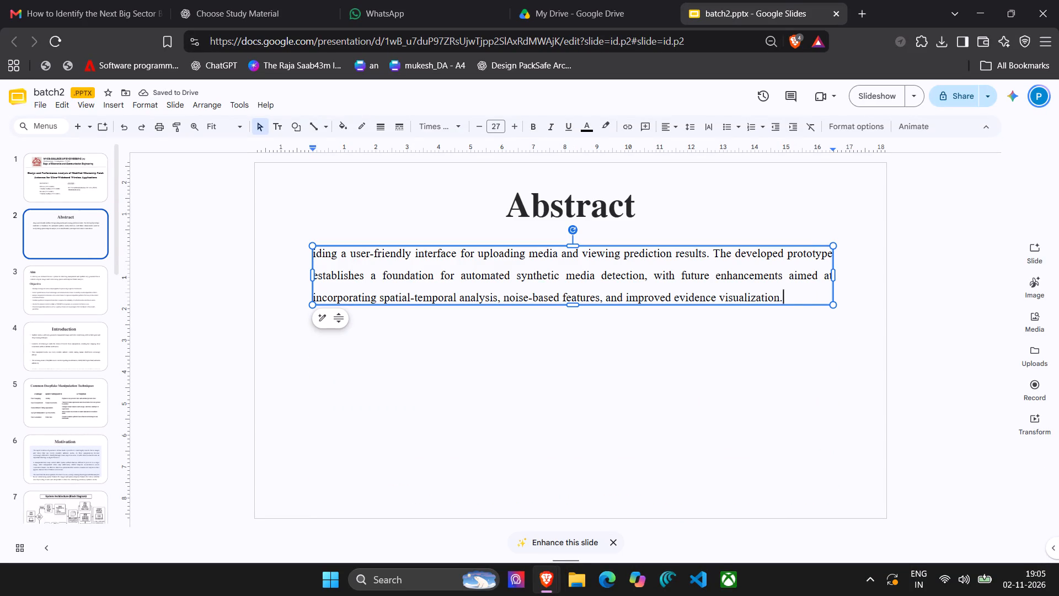
Delete all the remaining body text on the Abstract slide, from the user-friendly interface sentence through the future enhancements sentence.
drag(789, 296, 553, 261)
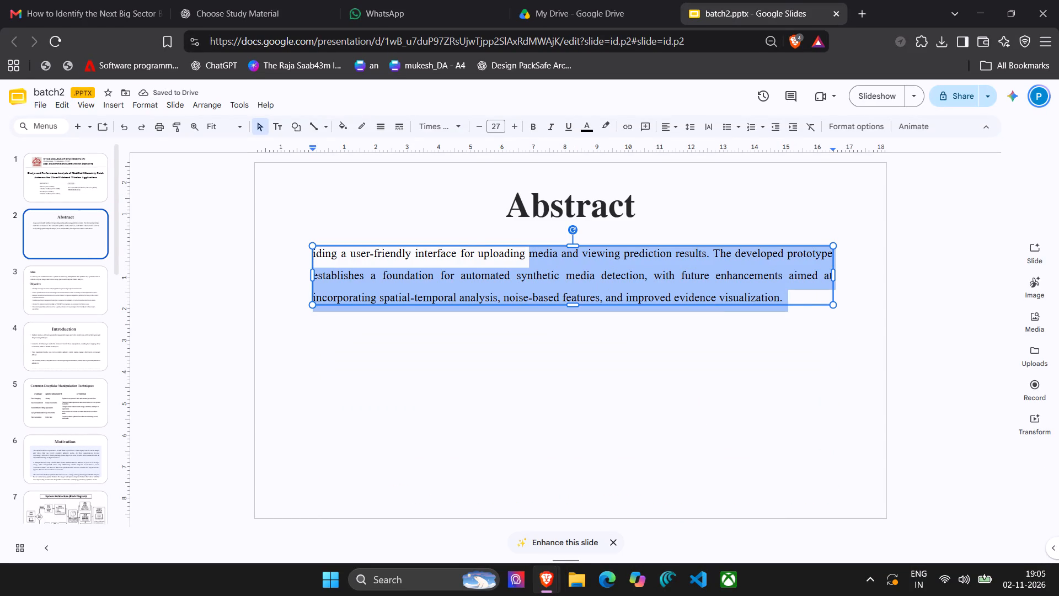
key(BackSpace)
key(BackSpace)
key(BackSpace)
key(BackSpace)
key(BackSpace)
key(BackSpace)
key(BackSpace)
key(BackSpace)
key(BackSpace)
key(BackSpace)
key(BackSpace)
key(BackSpace)
key(BackSpace)
key(BackSpace)
key(BackSpace)
key(BackSpace)
key(BackSpace)
key(BackSpace)
key(BackSpace)
key(BackSpace)
key(BackSpace)
key(BackSpace)
key(BackSpace)
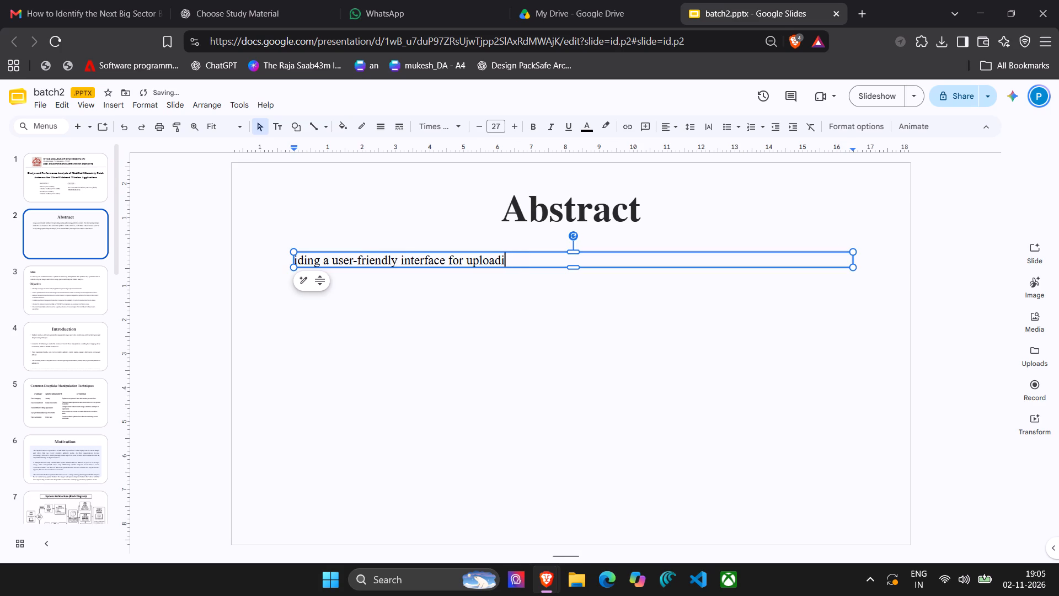
key(BackSpace)
key(BackSpace)
key(BackSpace)
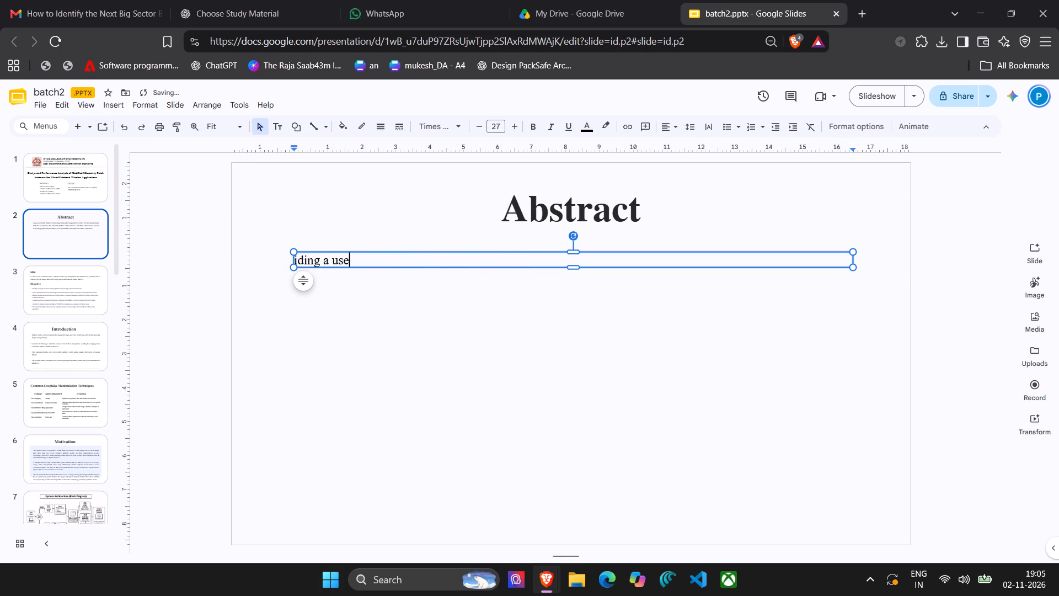
key(BackSpace)
key(BackSpace)
key(BackSpace)
key(BackSpace)
key(BackSpace)
key(BackSpace)
key(BackSpace)
key(BackSpace)
key(BackSpace)
key(BackSpace)
key(BackSpace)
key(BackSpace)
key(BackSpace)
Paste the copied paragraph on the design and performance analysis of four modified Ultra-Wideband (UWB) microstrip patch antennas as the Abstract body.
key(ctrl+v)
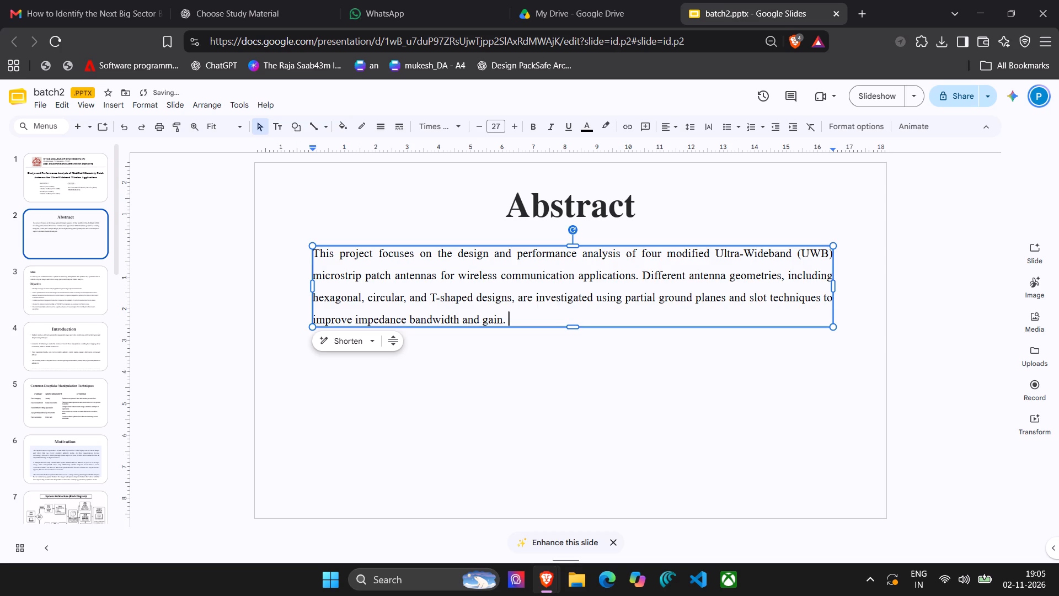
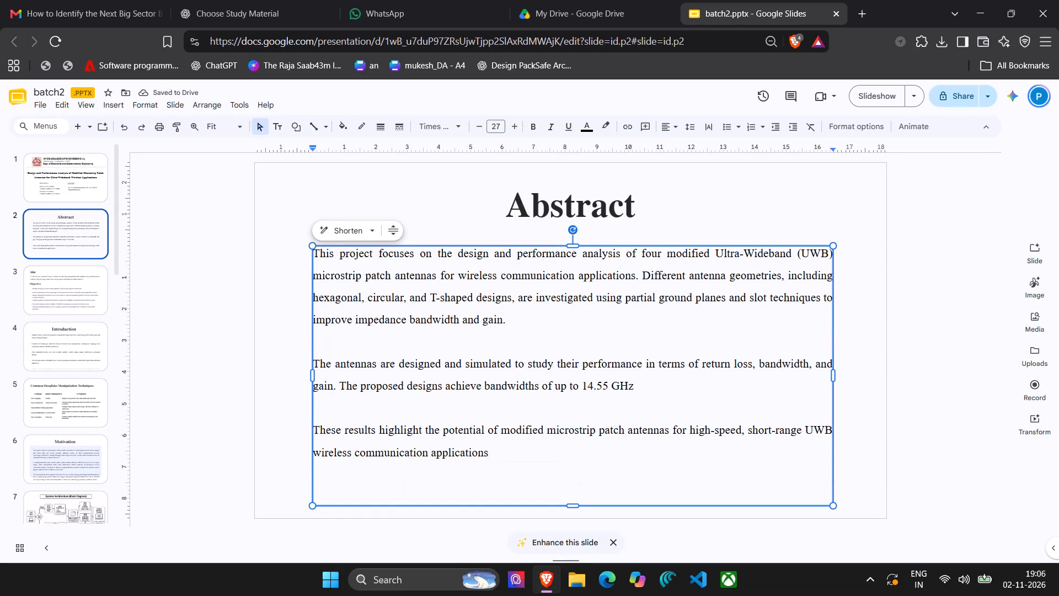
Place the text cursor at the end of the Abstract's last paragraph, after "wireless communication applications".
click(919, 361)
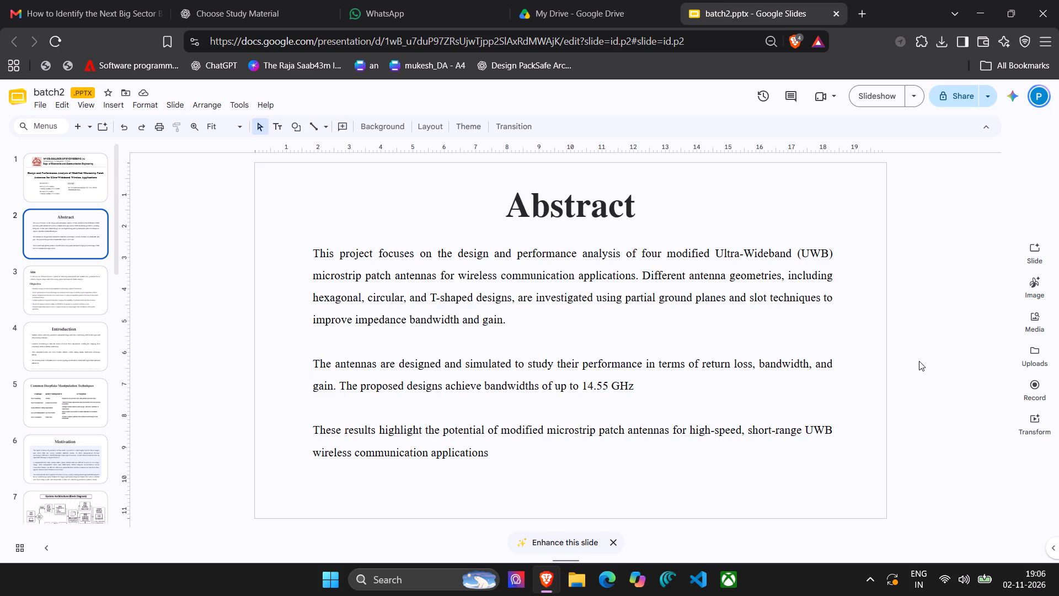
click(495, 459)
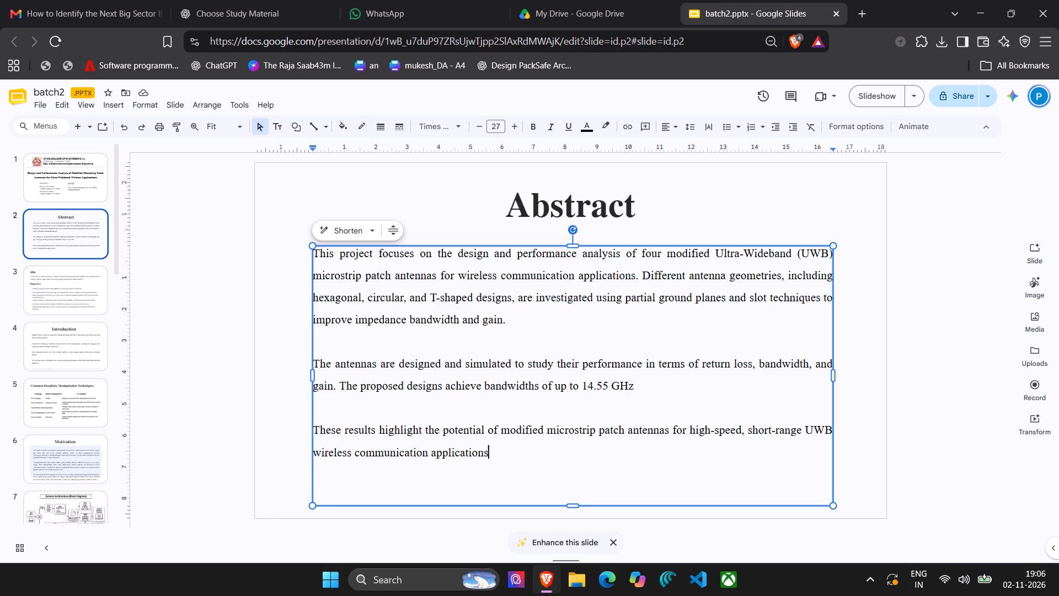
Add missing full stops after "wireless communication applications" in the last Abstract paragraph and after "14.55 GHz" in the second paragraph.
key(period)
click(641, 391)
key(period)
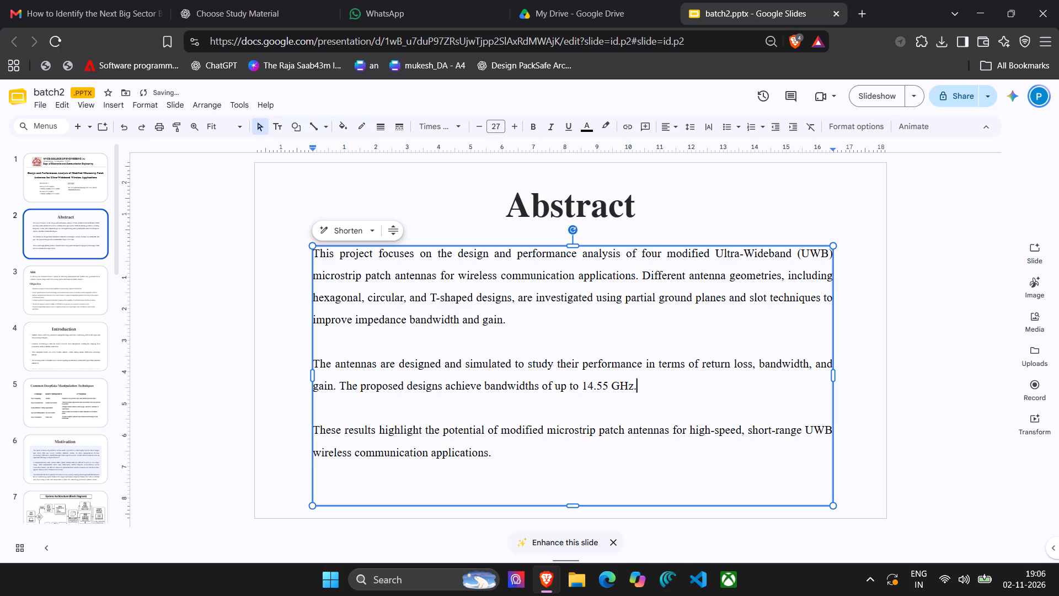
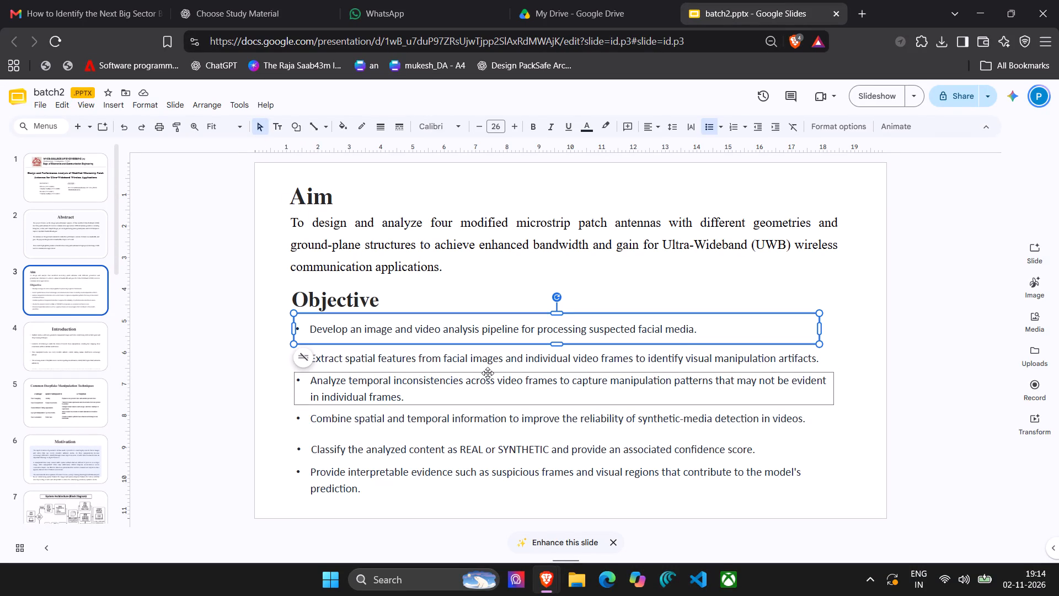
Delete the old facial-media wording of the first Objective bullet, working backwards from "media" into the word "pipeline".
click(549, 366)
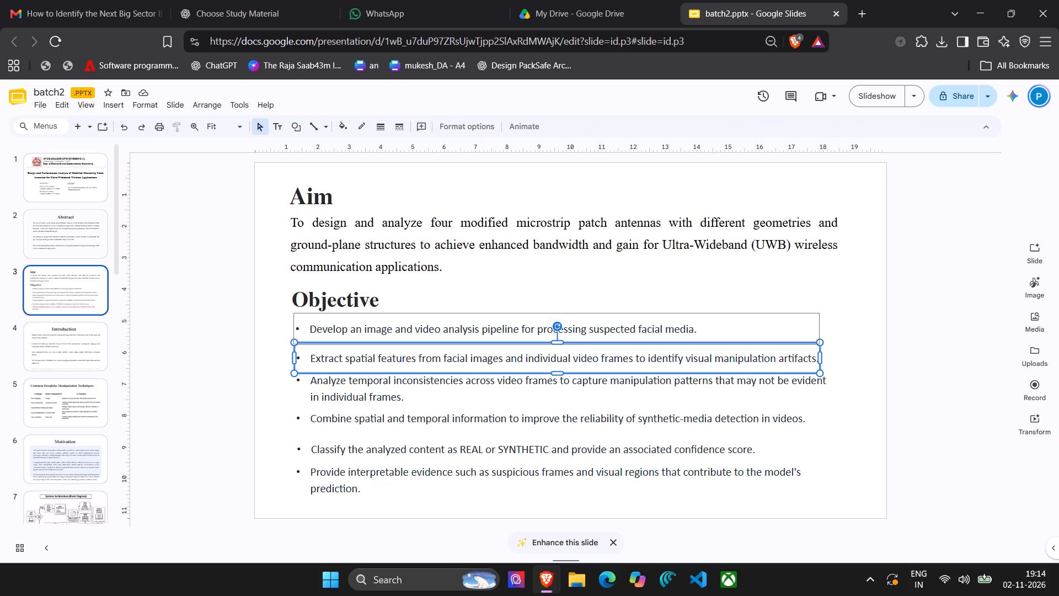
click(718, 324)
click(704, 333)
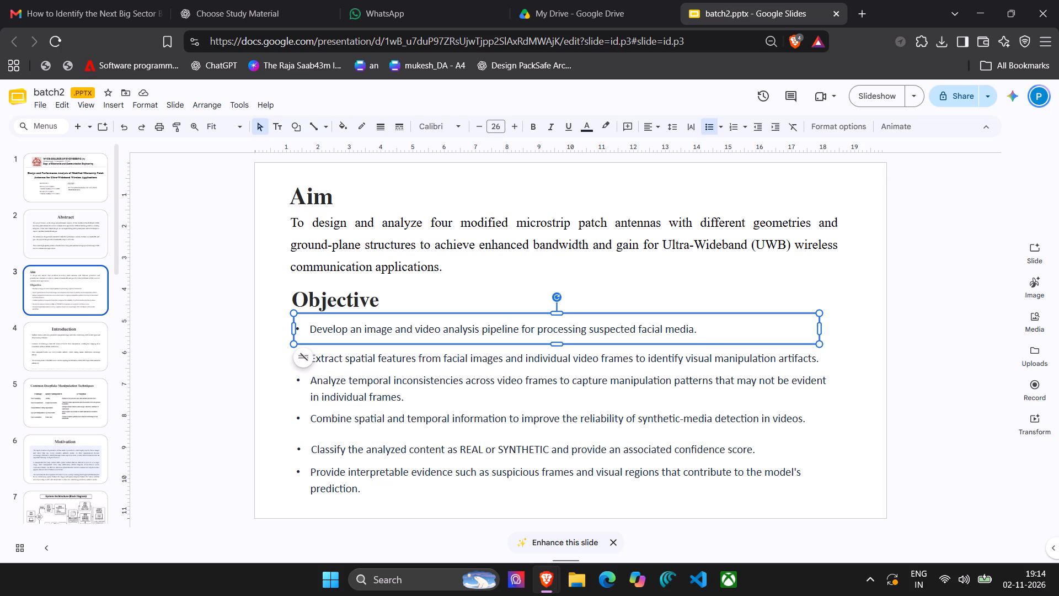
click(693, 327)
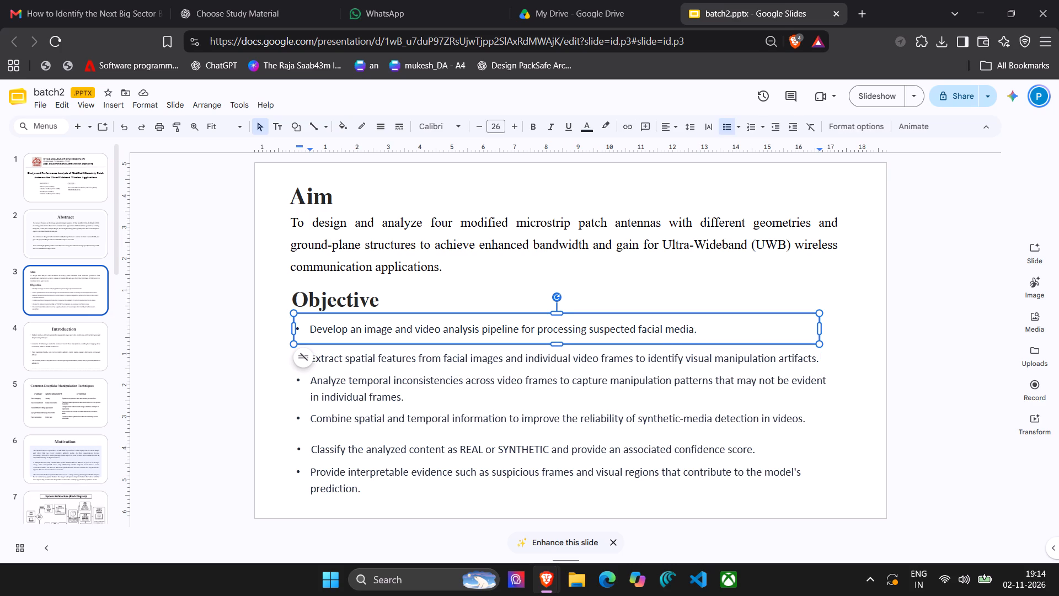
key(BackSpace)
key(BackSpace)
key(BackSpace)
key(BackSpace)
key(BackSpace)
key(BackSpace)
key(BackSpace)
key(BackSpace)
key(BackSpace)
key(BackSpace)
key(BackSpace)
key(BackSpace)
key(BackSpace)
key(BackSpace)
key(BackSpace)
key(BackSpace)
key(BackSpace)
key(BackSpace)
key(BackSpace)
key(BackSpace)
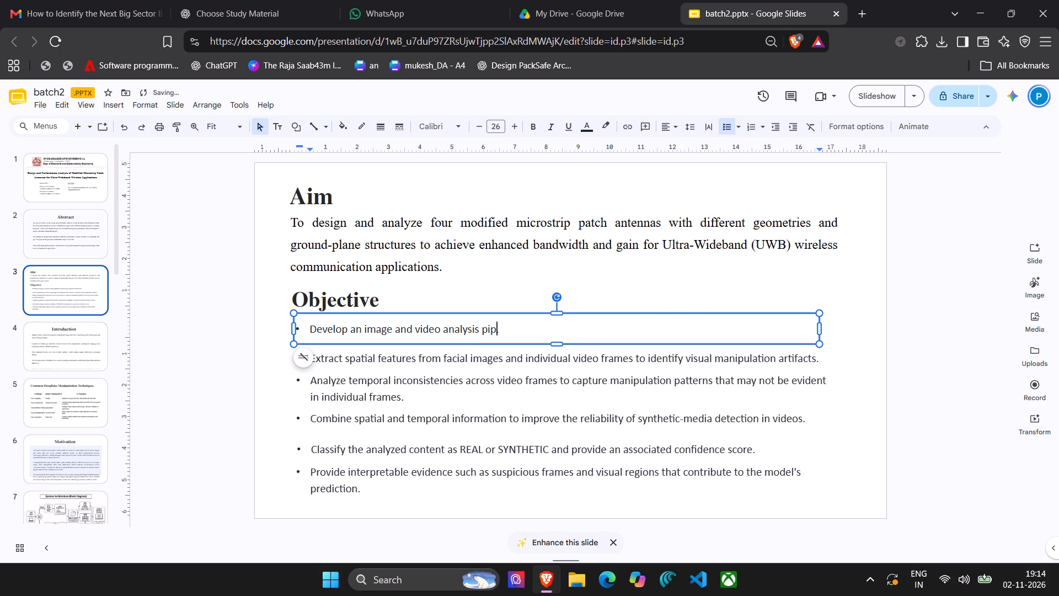
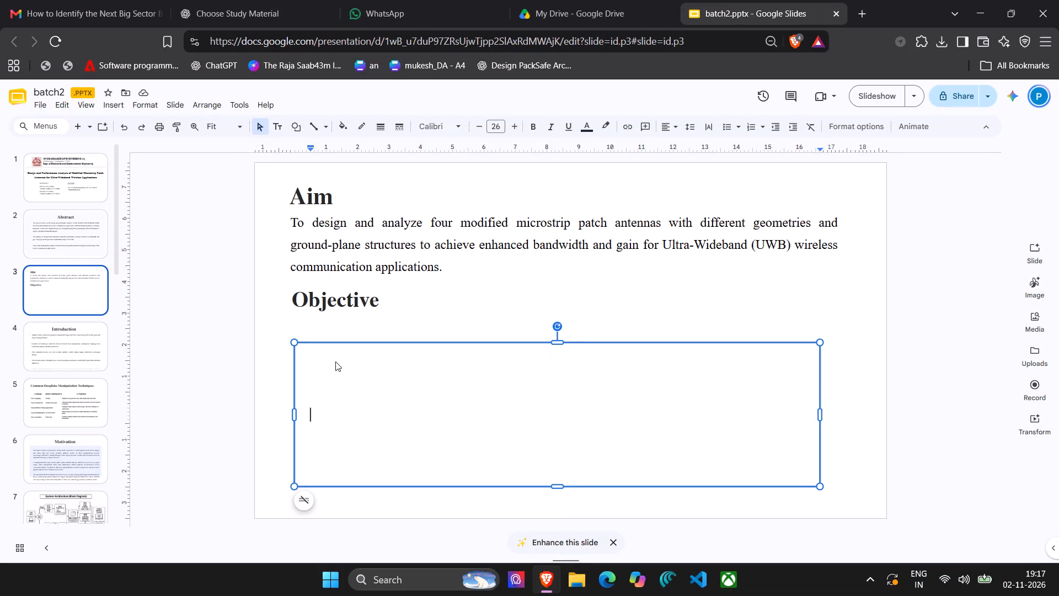
Paste the six copied UWB antenna objectives into the empty text box under the Objective heading on slide 3.
key(ctrl+v)
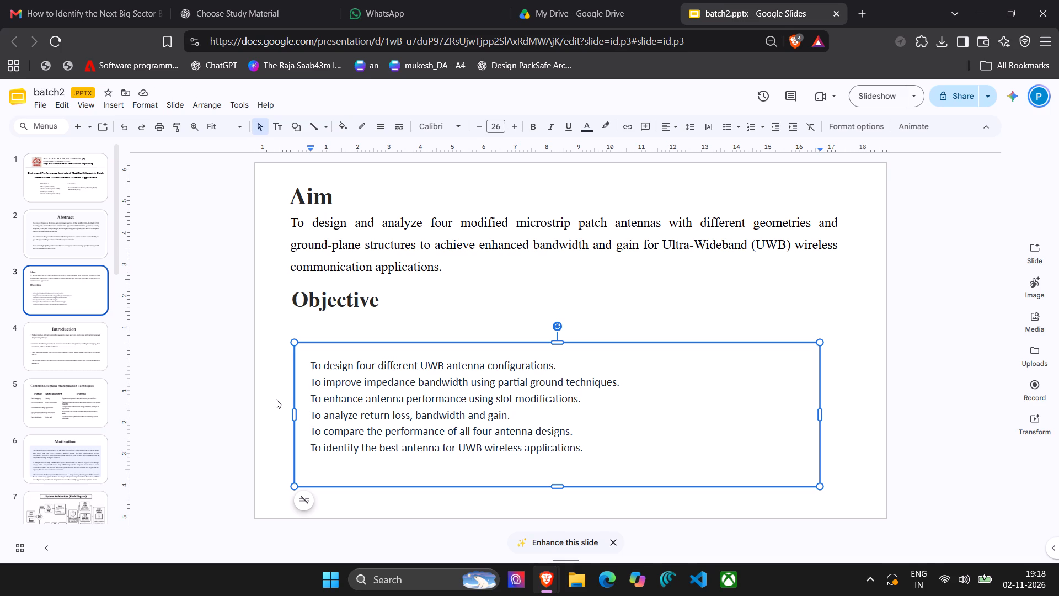
Insert a blank line after the first objective, "To design four different UWB antenna configurations.".
click(563, 362)
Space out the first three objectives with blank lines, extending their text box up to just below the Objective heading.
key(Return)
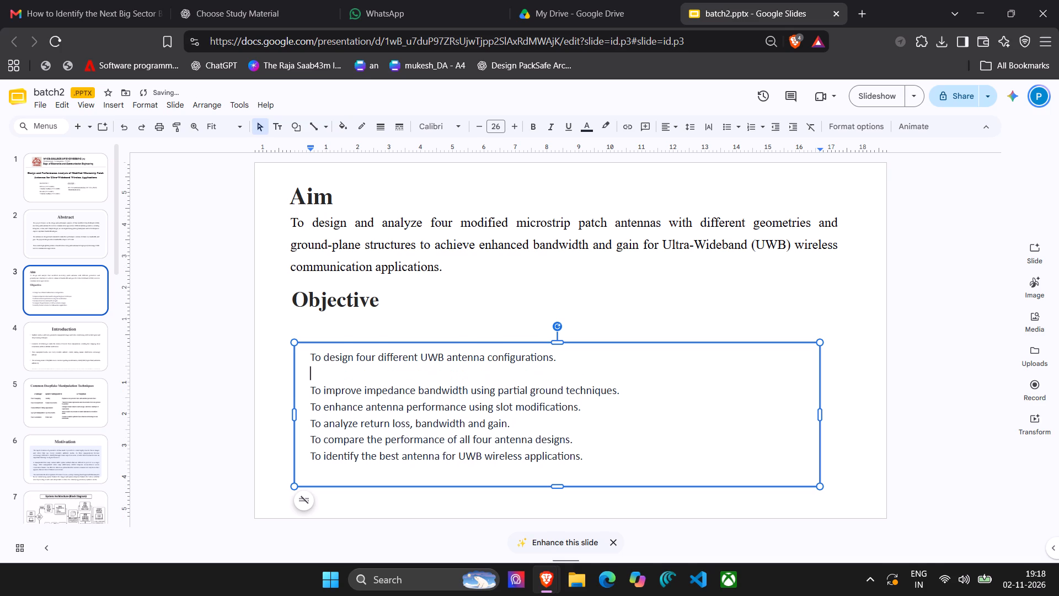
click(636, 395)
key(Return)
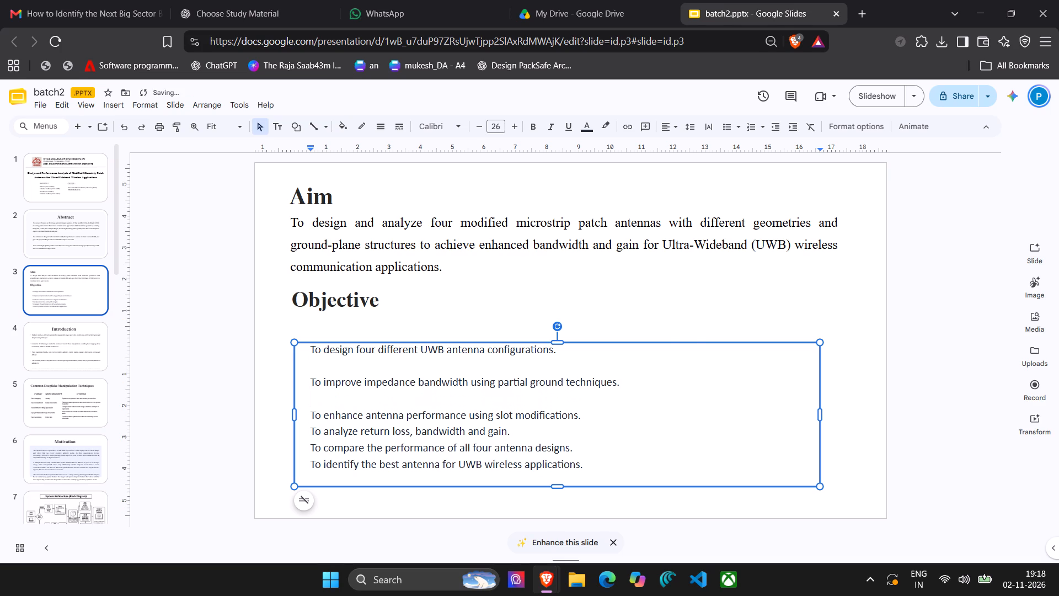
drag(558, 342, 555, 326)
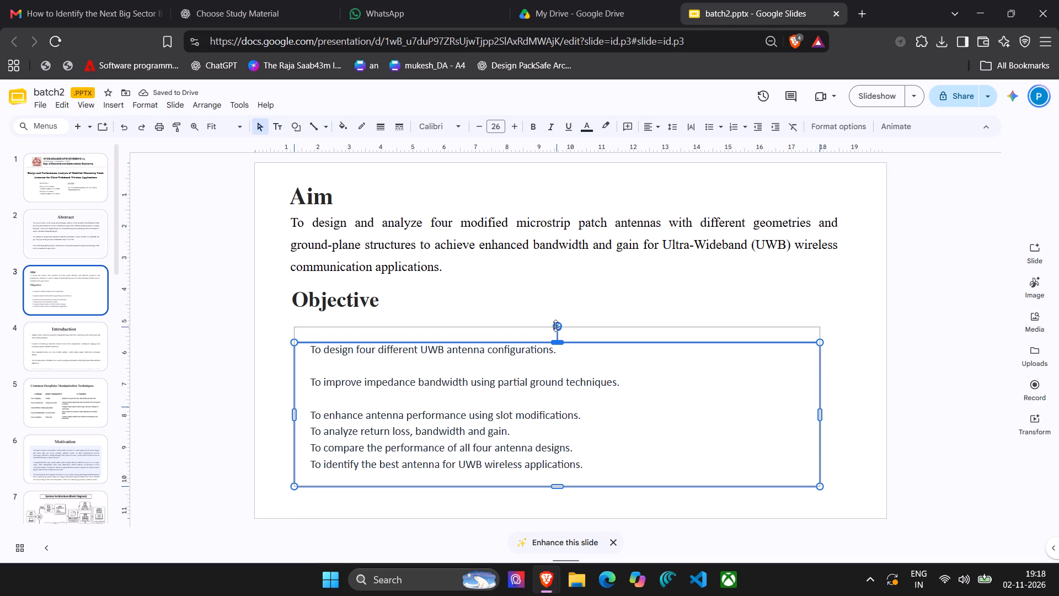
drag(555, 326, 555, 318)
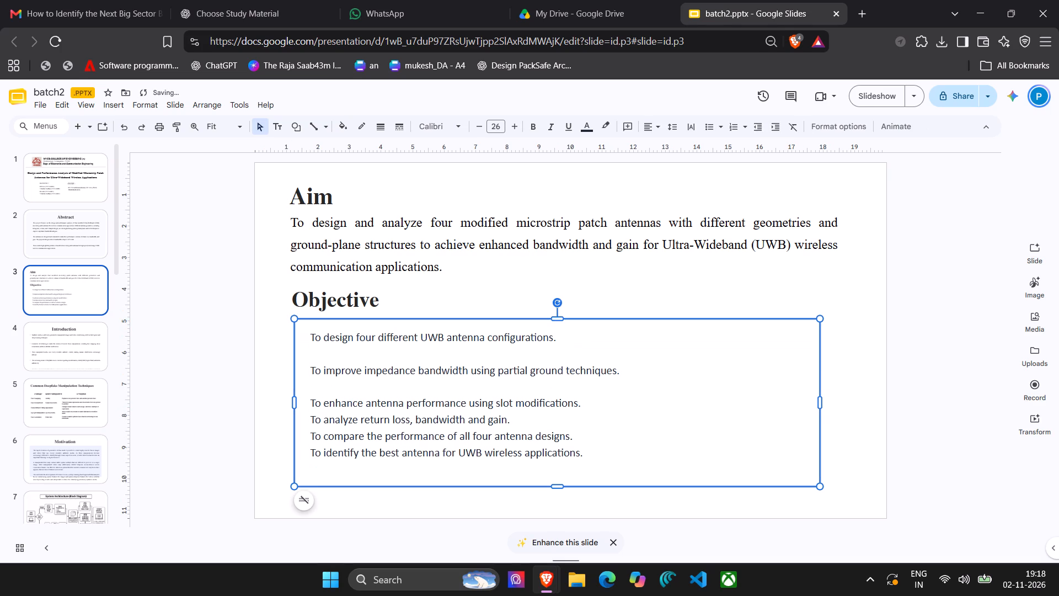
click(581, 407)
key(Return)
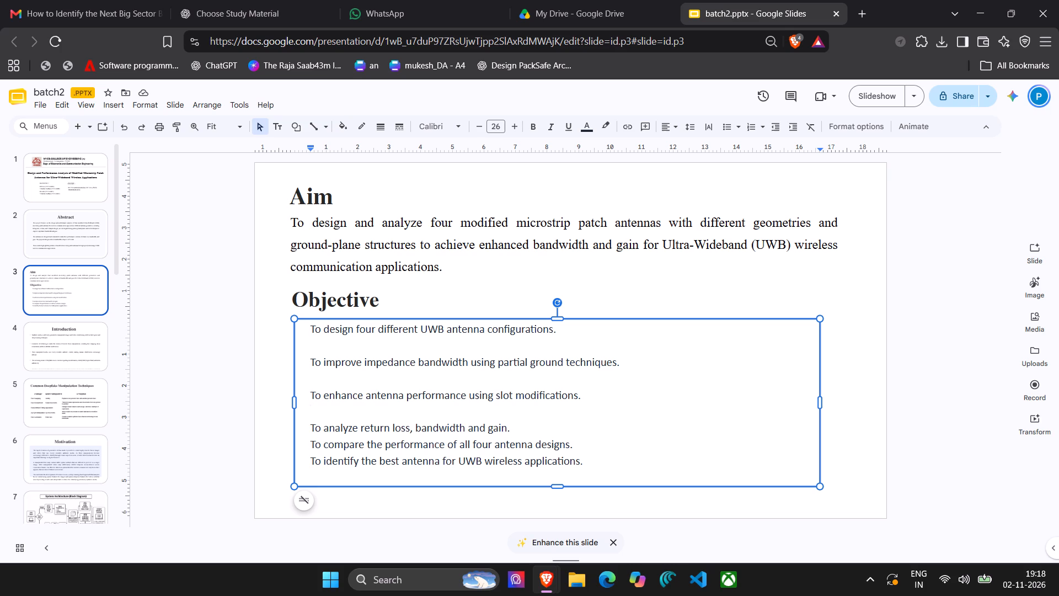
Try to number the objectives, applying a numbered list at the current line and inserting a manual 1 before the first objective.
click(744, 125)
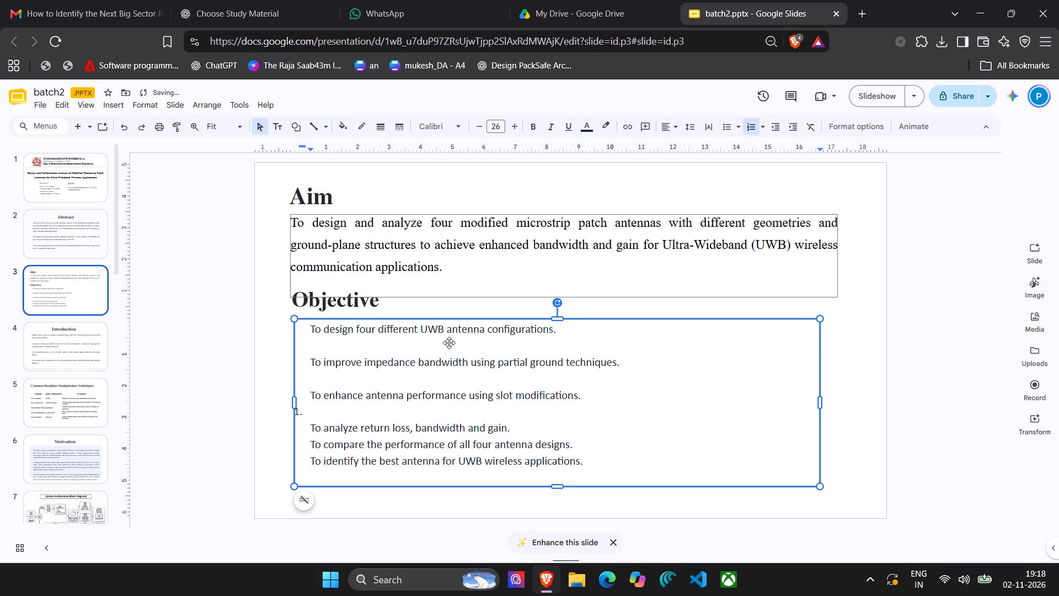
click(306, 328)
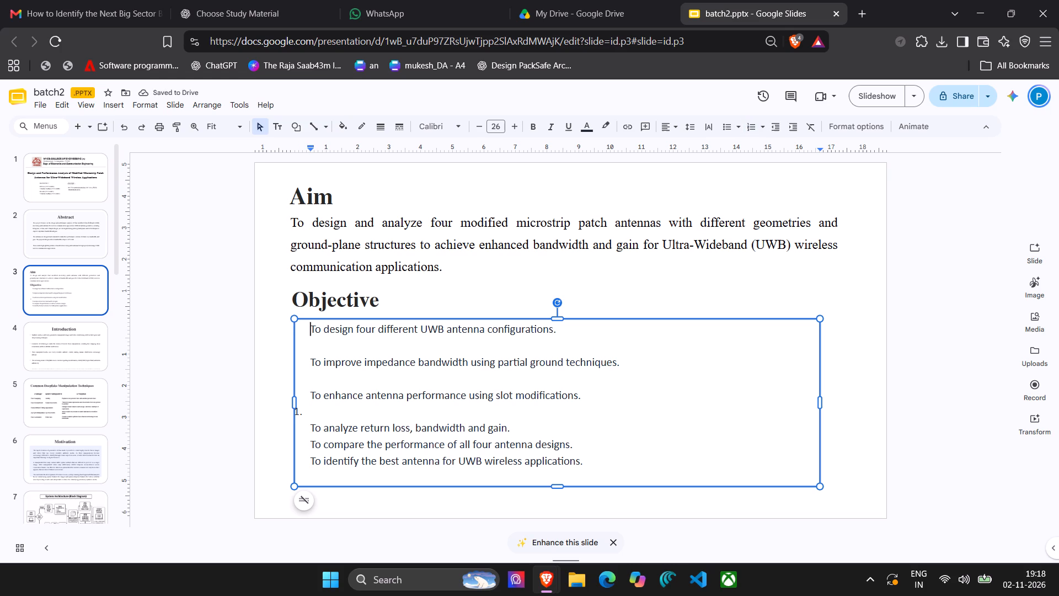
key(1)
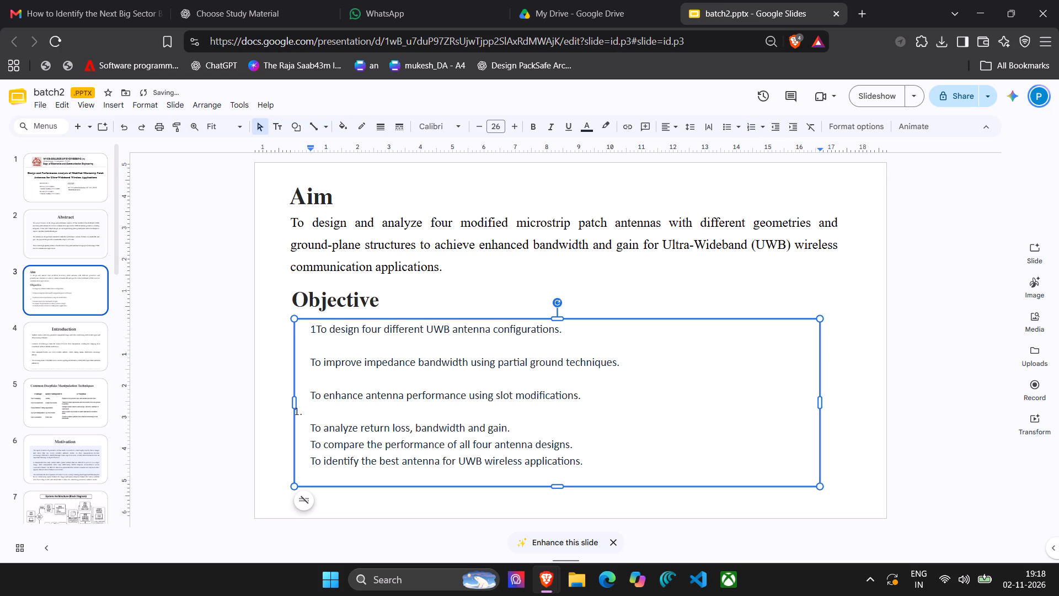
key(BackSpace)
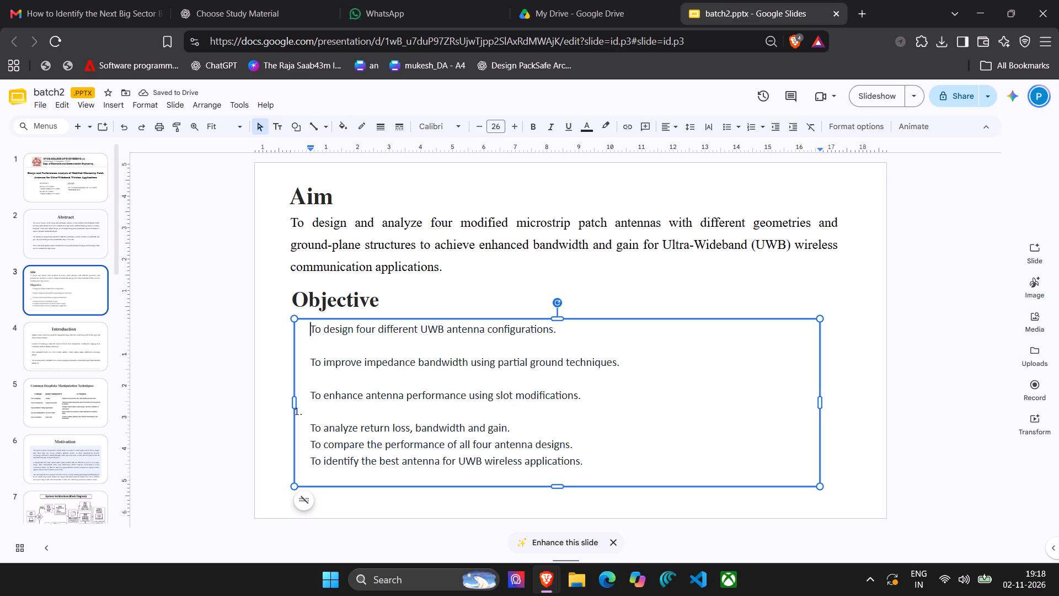
Clear the objectives text and paste the six objectives back as a numbered list without an empty seventh item.
drag(589, 462, 462, 333)
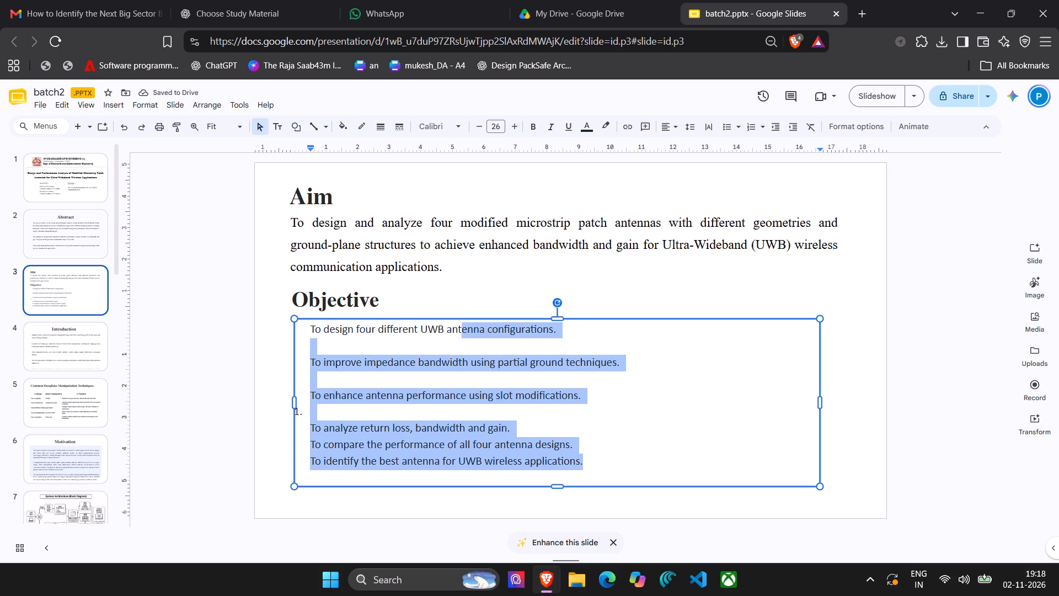
drag(462, 333, 301, 327)
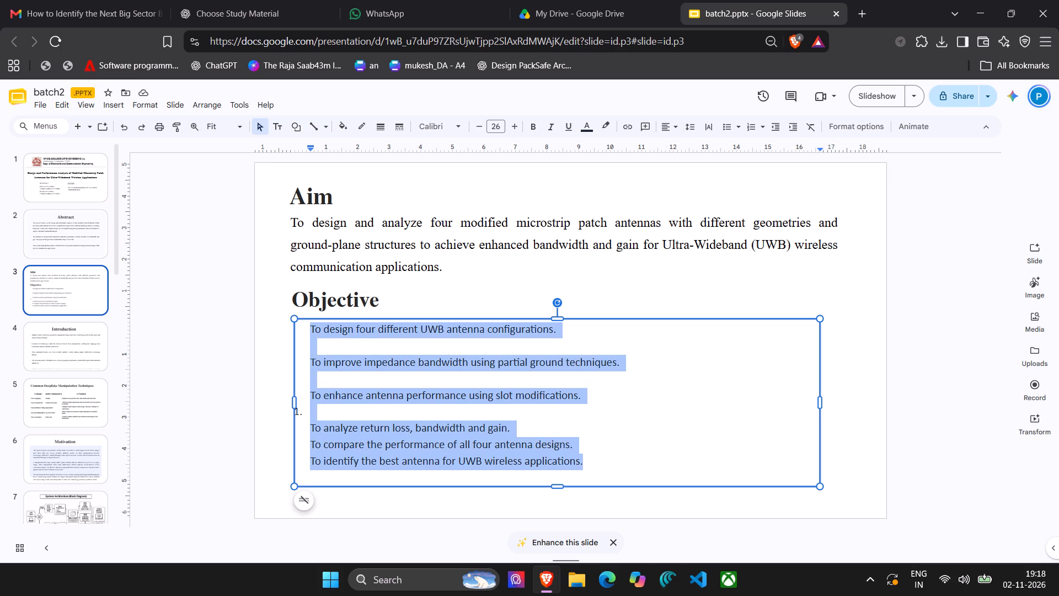
key(Delete)
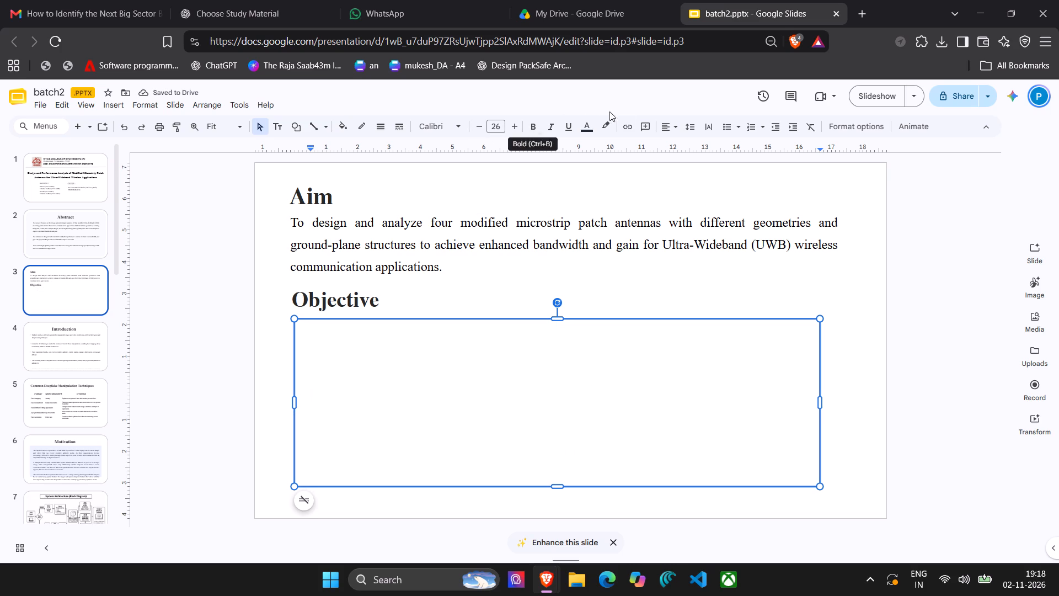
click(751, 125)
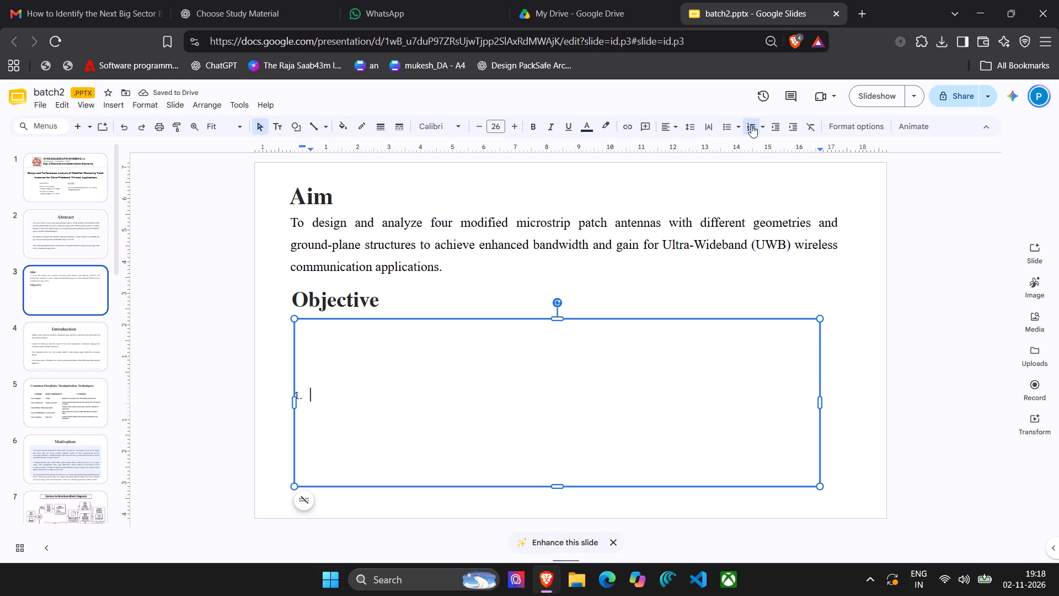
key(ctrl+v)
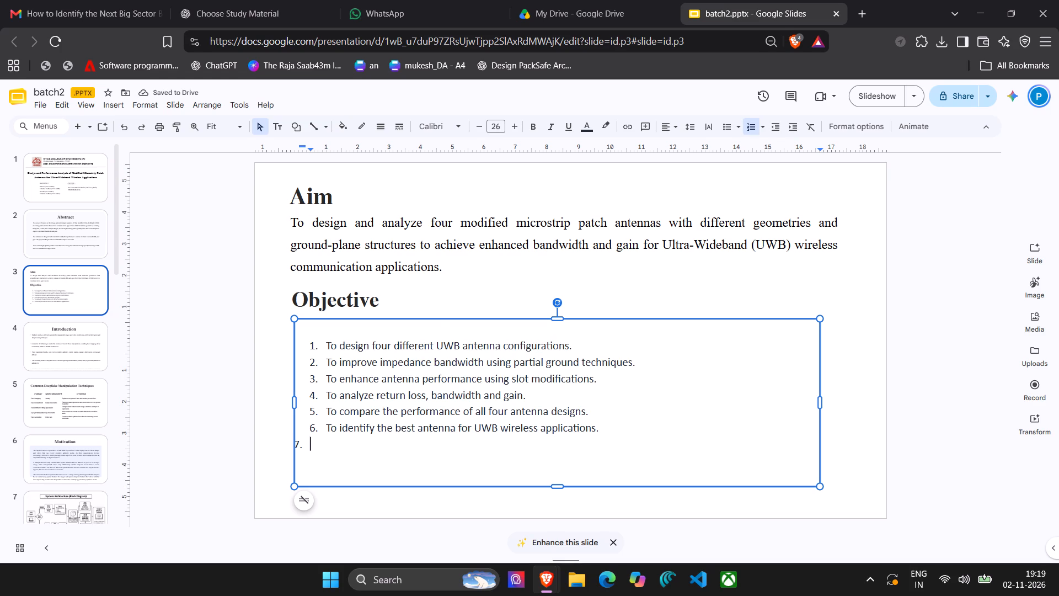
key(BackSpace)
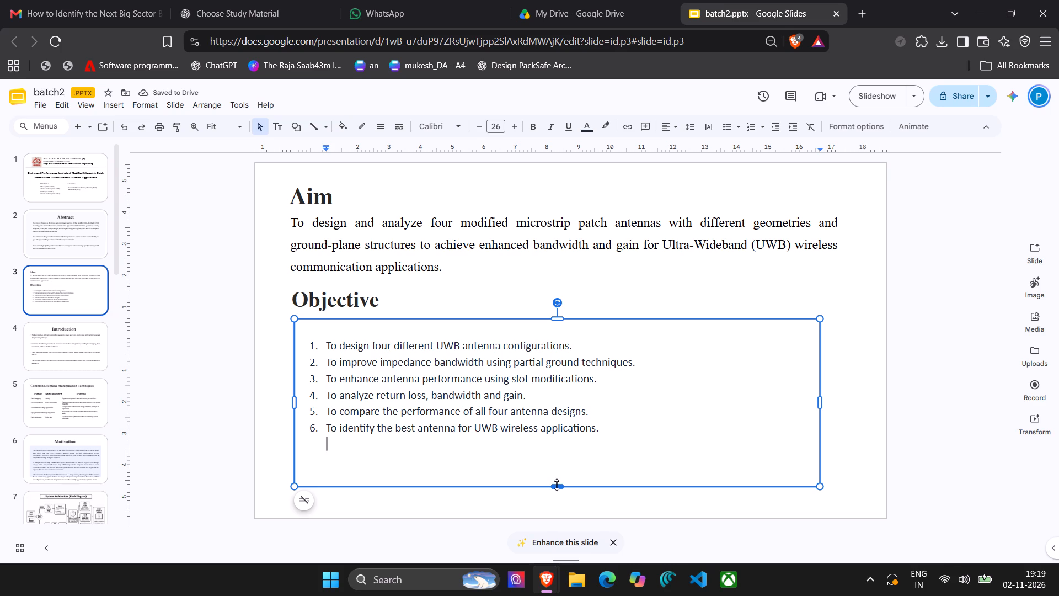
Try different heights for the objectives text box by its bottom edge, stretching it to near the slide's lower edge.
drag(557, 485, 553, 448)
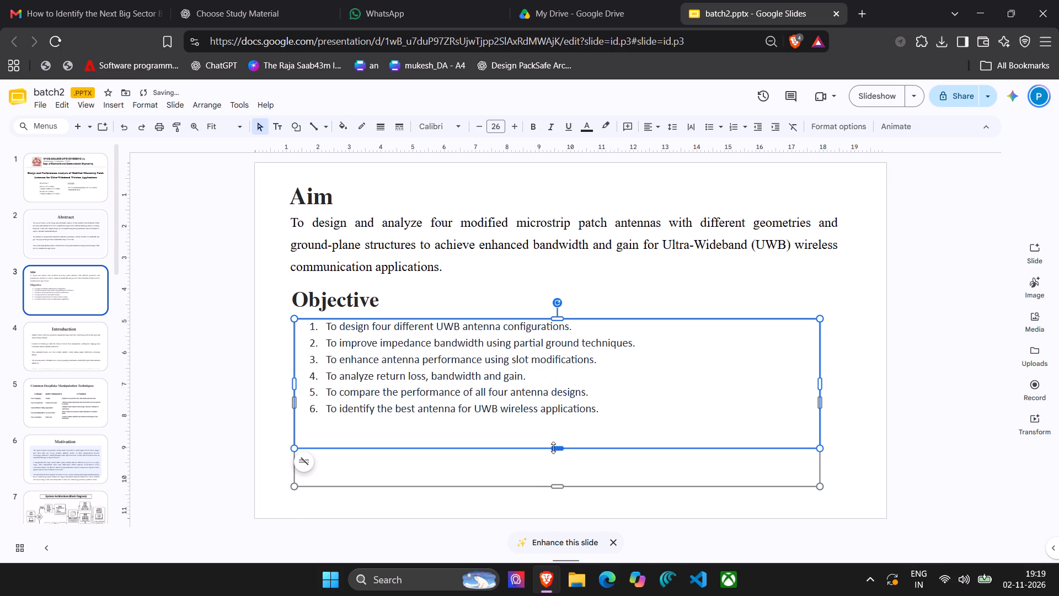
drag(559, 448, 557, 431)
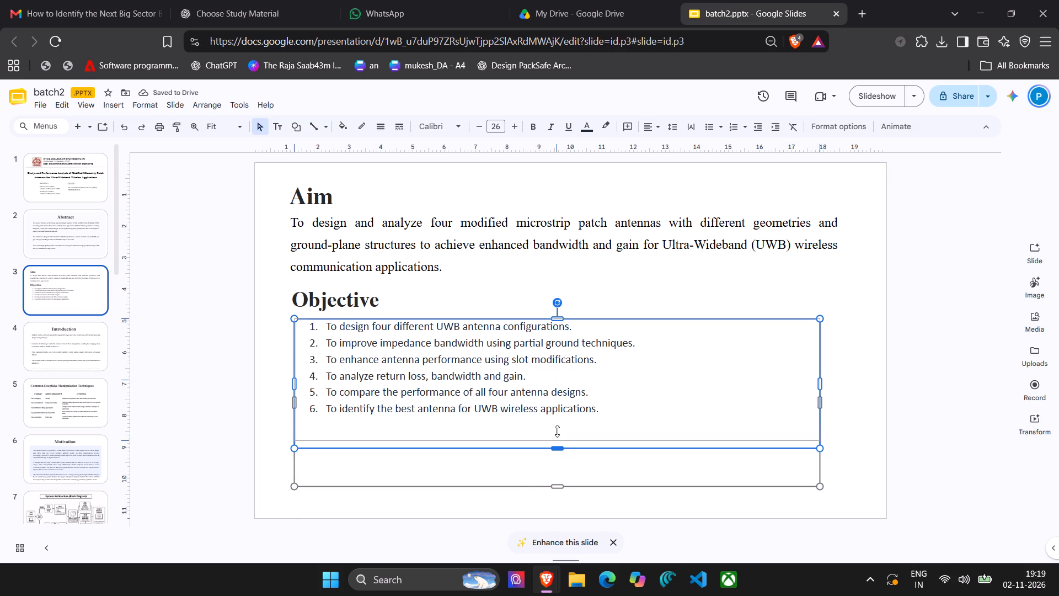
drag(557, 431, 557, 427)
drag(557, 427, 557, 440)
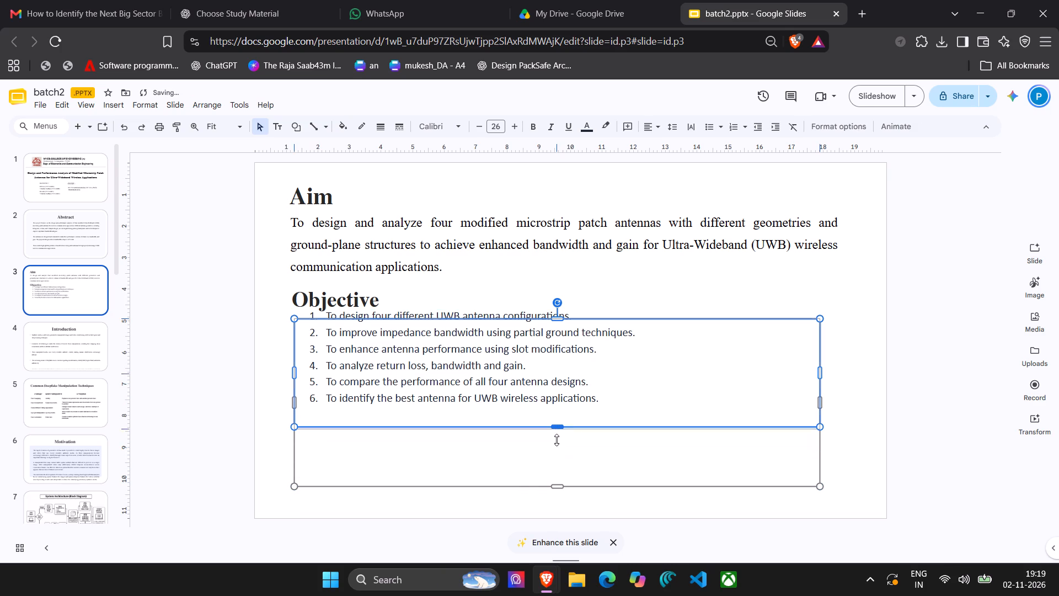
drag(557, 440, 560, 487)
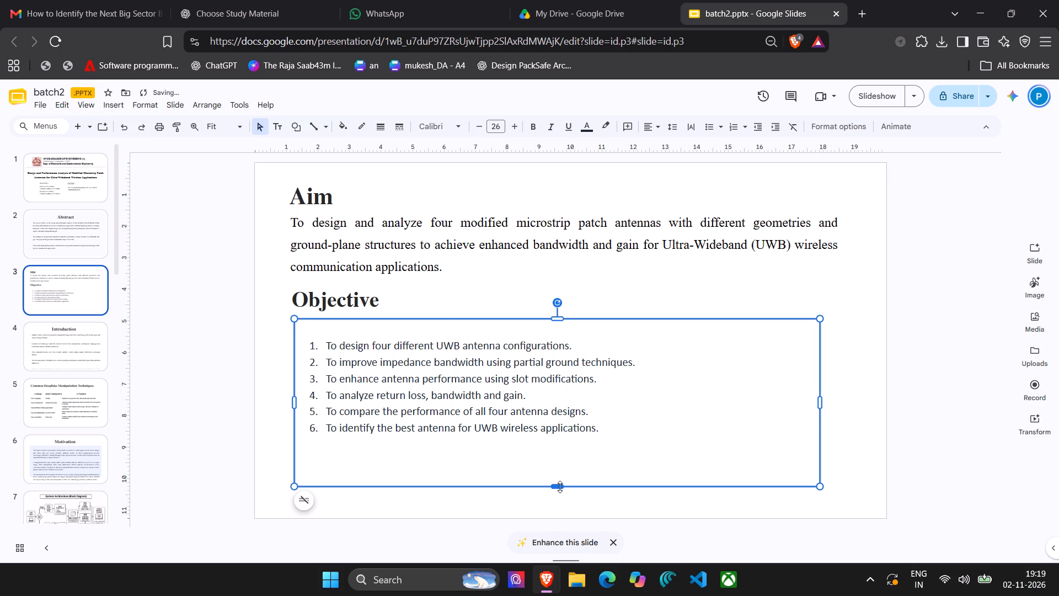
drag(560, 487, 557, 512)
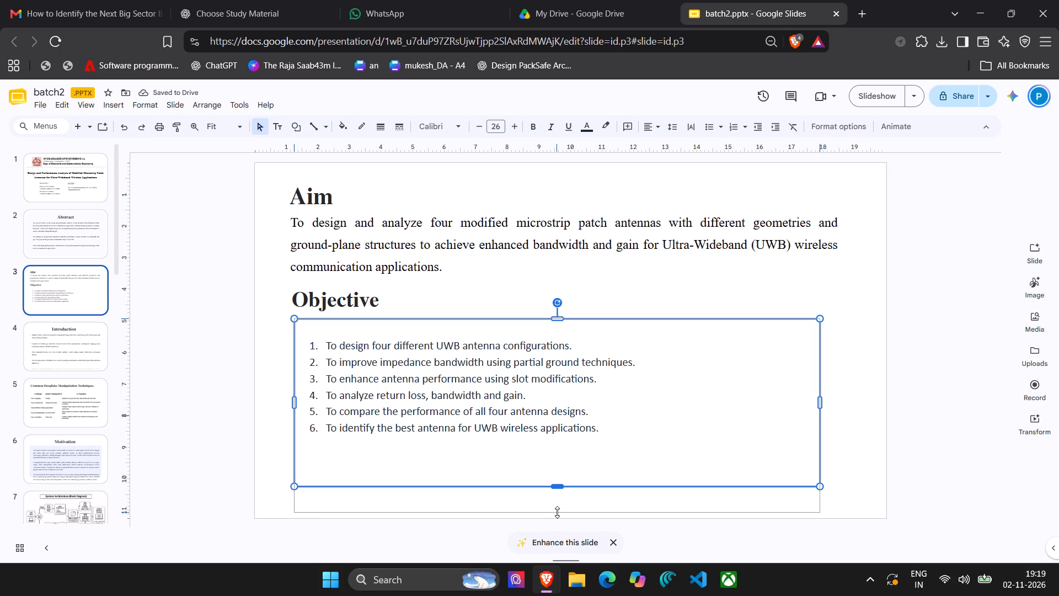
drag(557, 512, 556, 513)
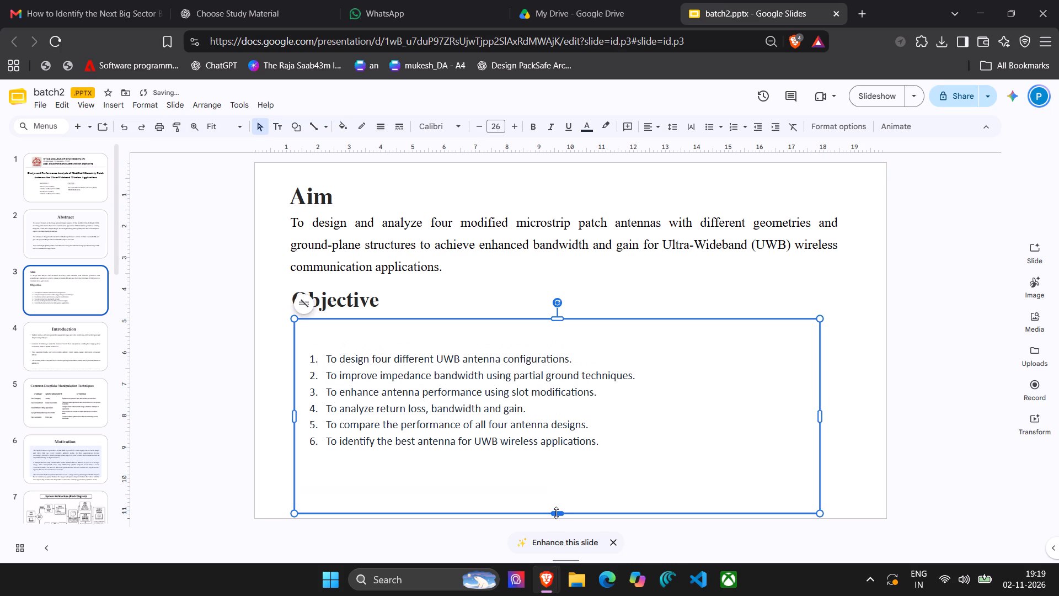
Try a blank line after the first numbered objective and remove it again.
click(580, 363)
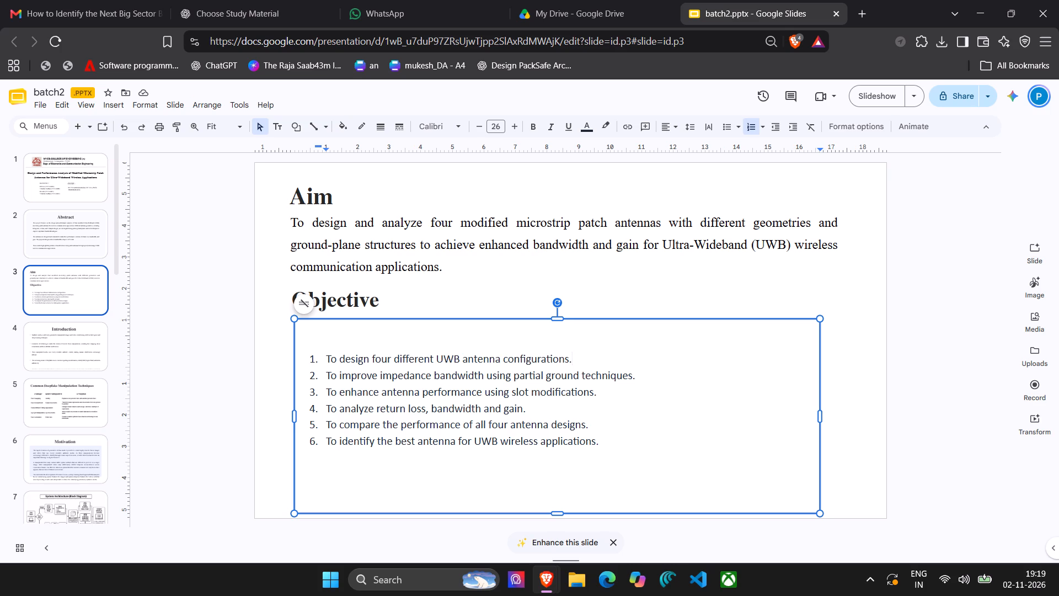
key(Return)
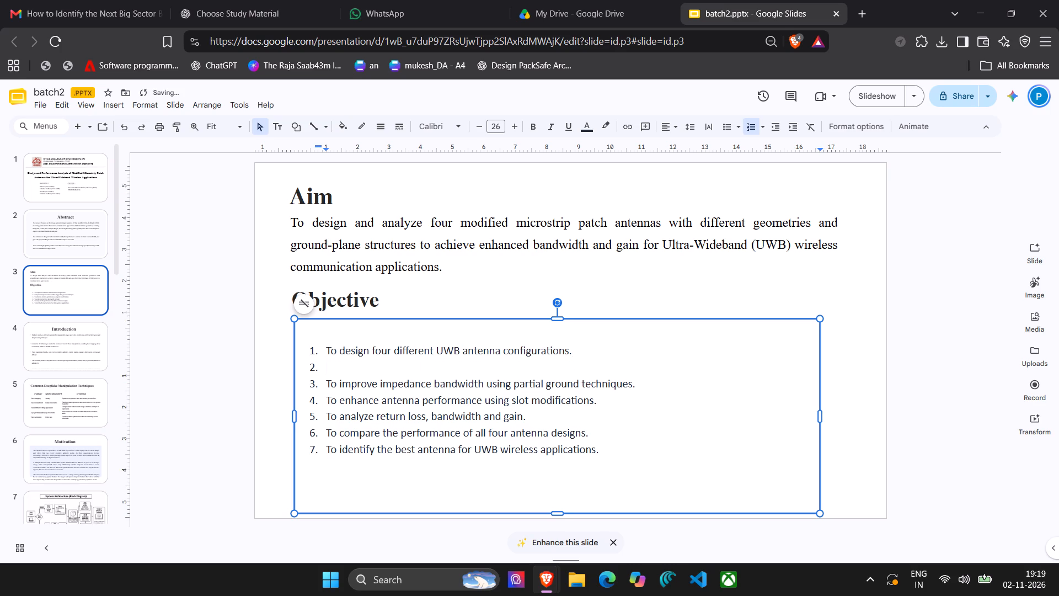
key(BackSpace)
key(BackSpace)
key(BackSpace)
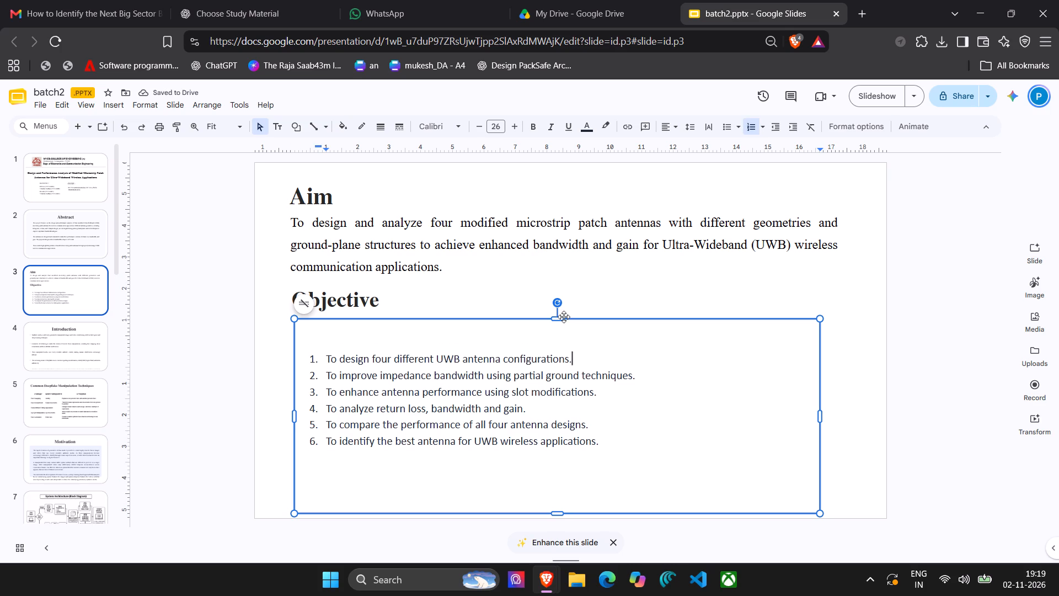
Resize the objectives text box to start just below the Objective heading and end a little above the slide's lower edge.
drag(558, 317, 544, 286)
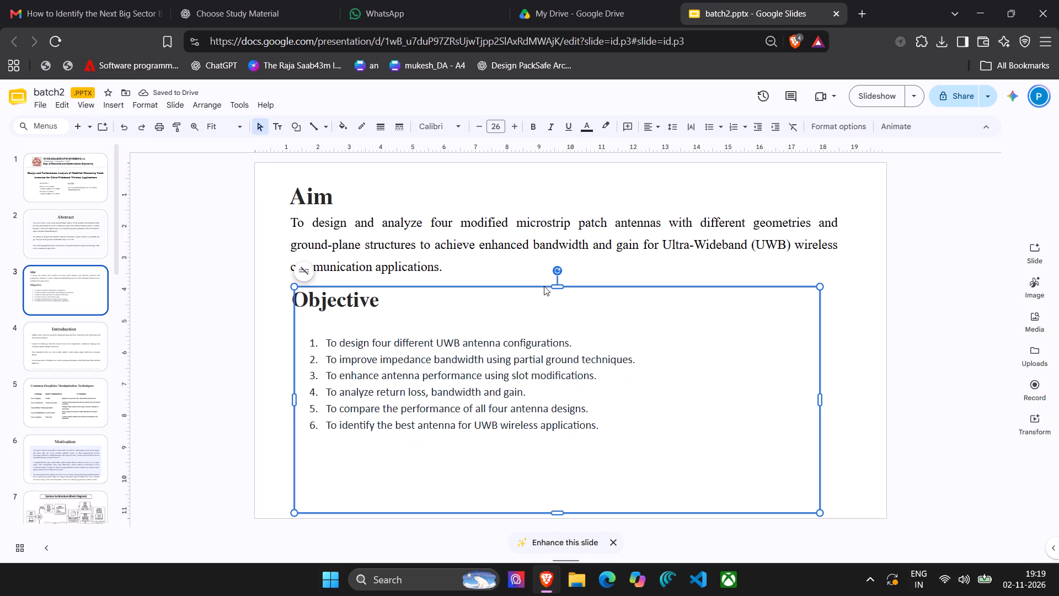
drag(553, 285, 553, 313)
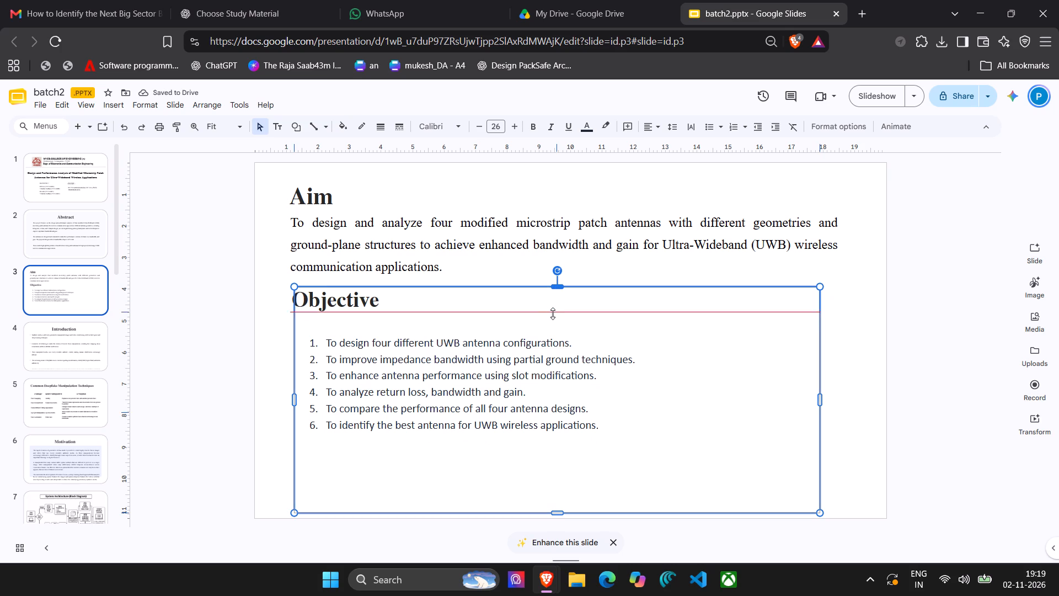
drag(553, 313, 553, 316)
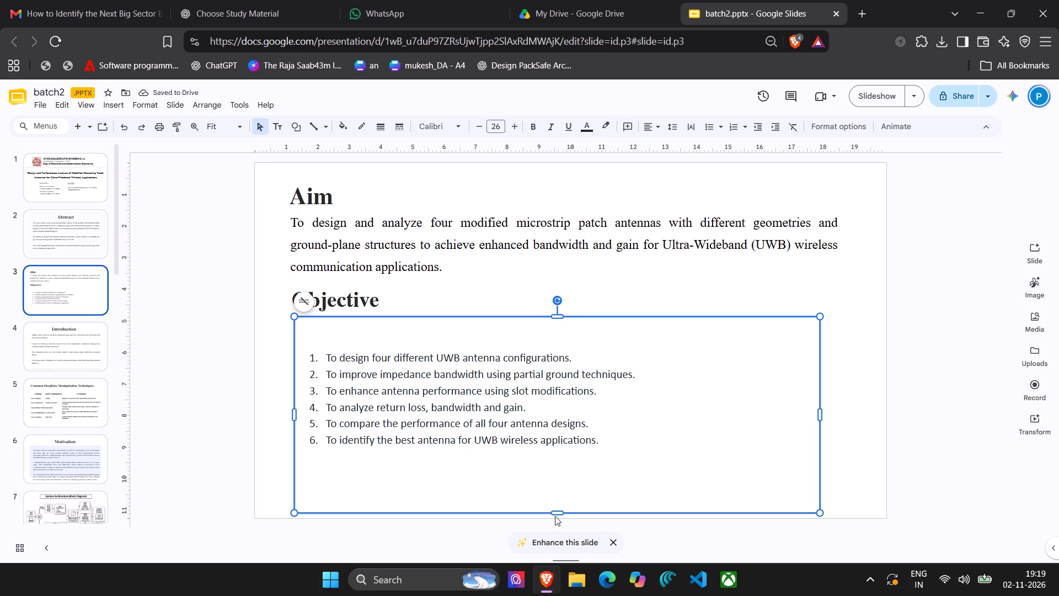
drag(558, 513, 557, 487)
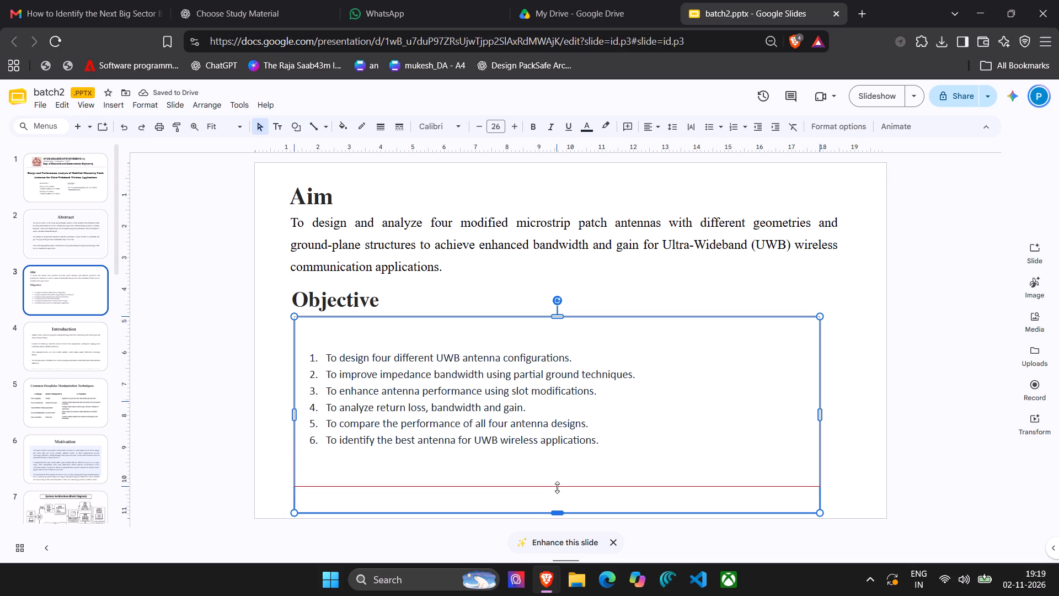
drag(557, 487, 557, 487)
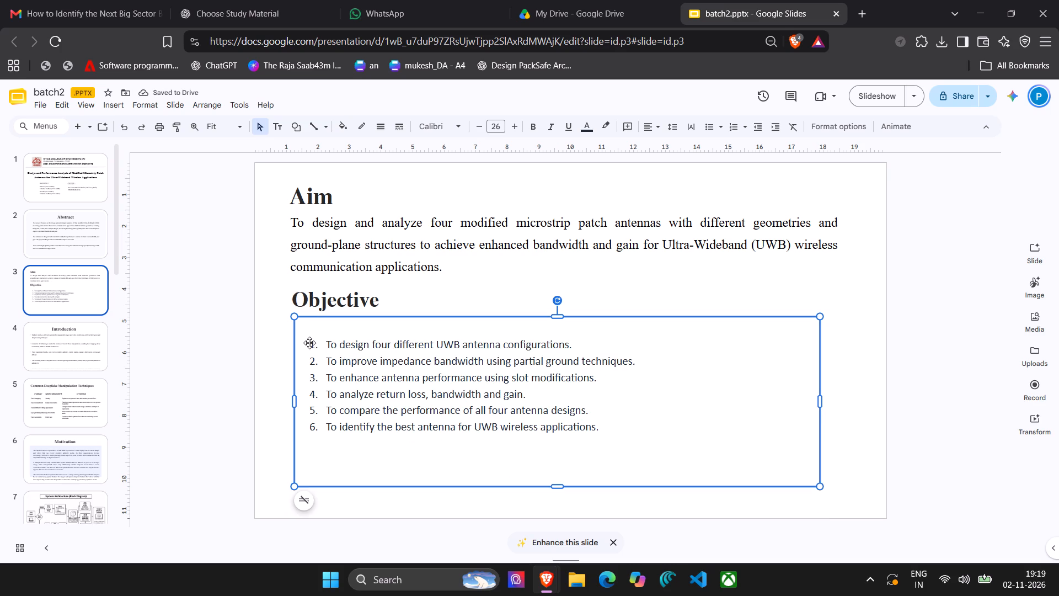
Set the font size of all six numbered objectives to 29 and compare it with the Aim paragraph's size.
click(309, 343)
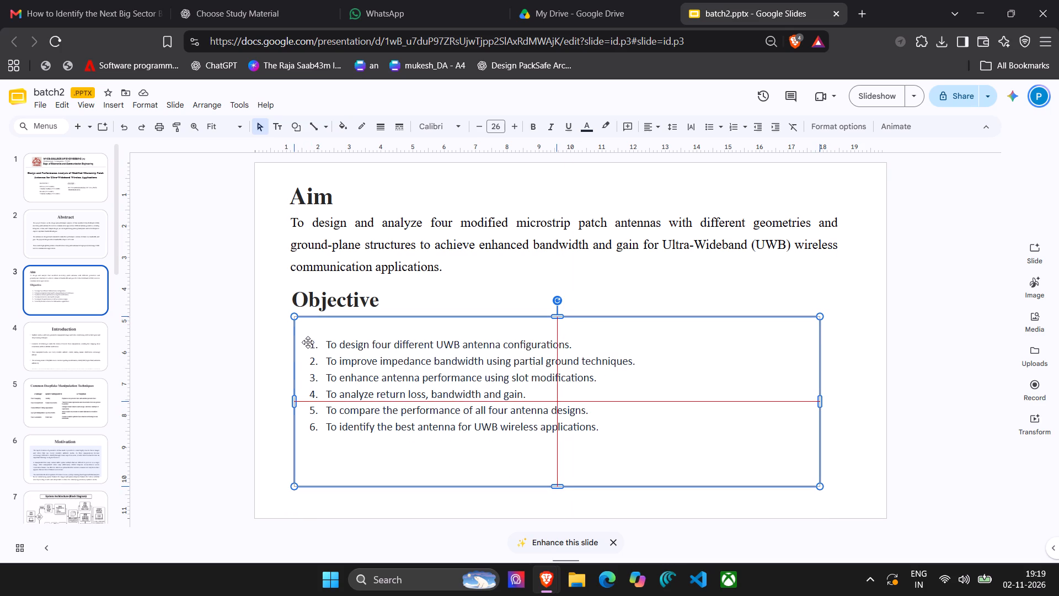
click(599, 426)
drag(599, 426, 334, 338)
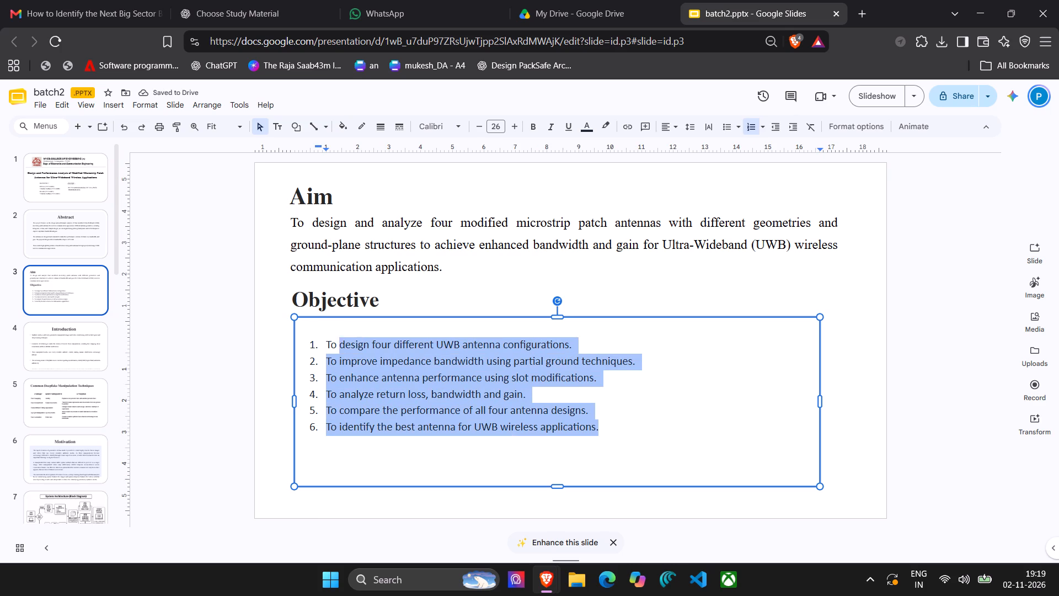
drag(334, 338, 306, 337)
click(510, 127)
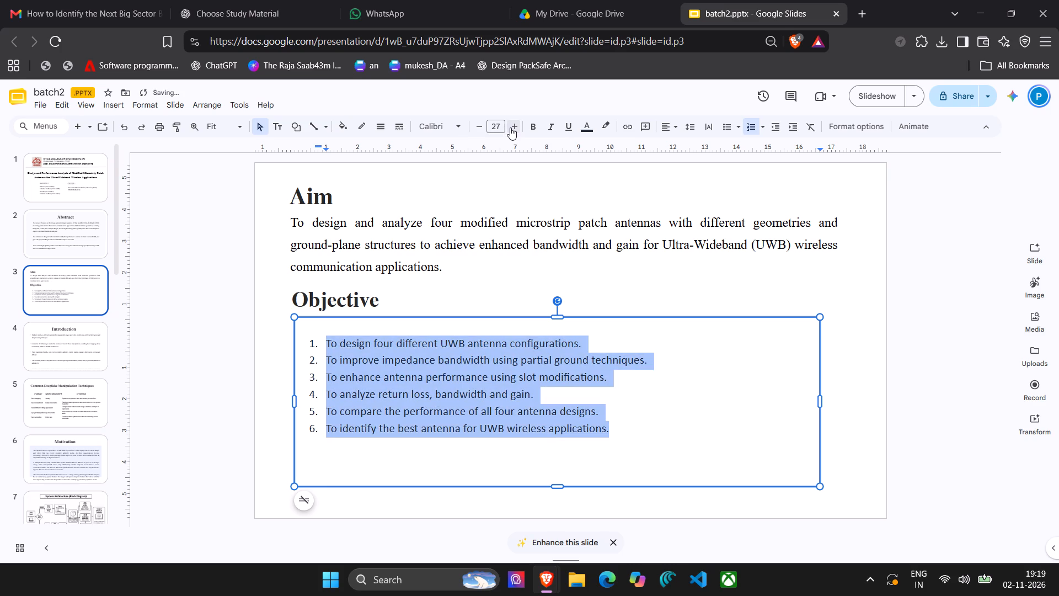
click(510, 127)
click(510, 127)
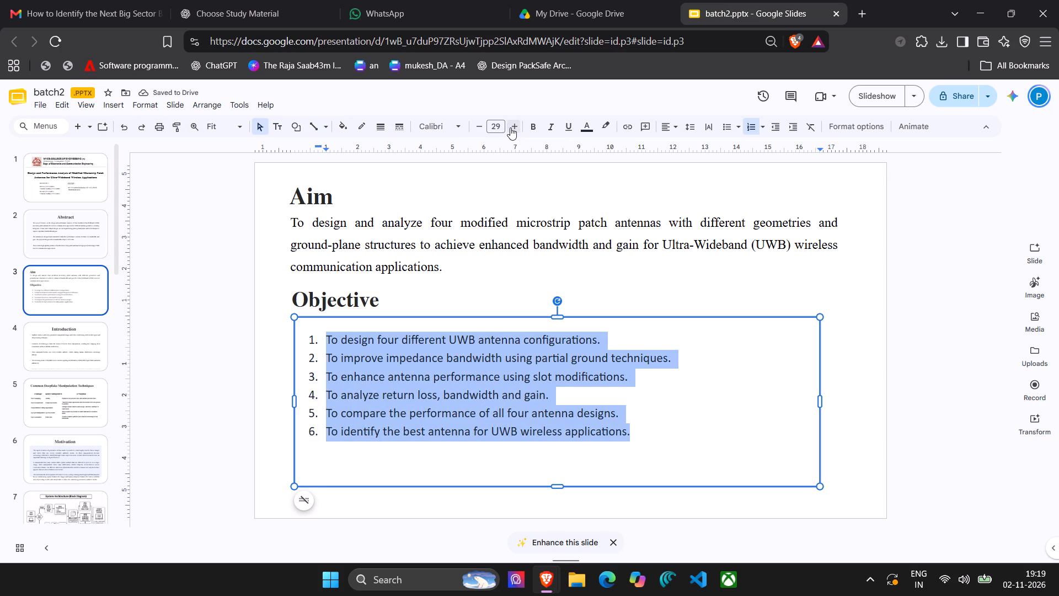
click(510, 127)
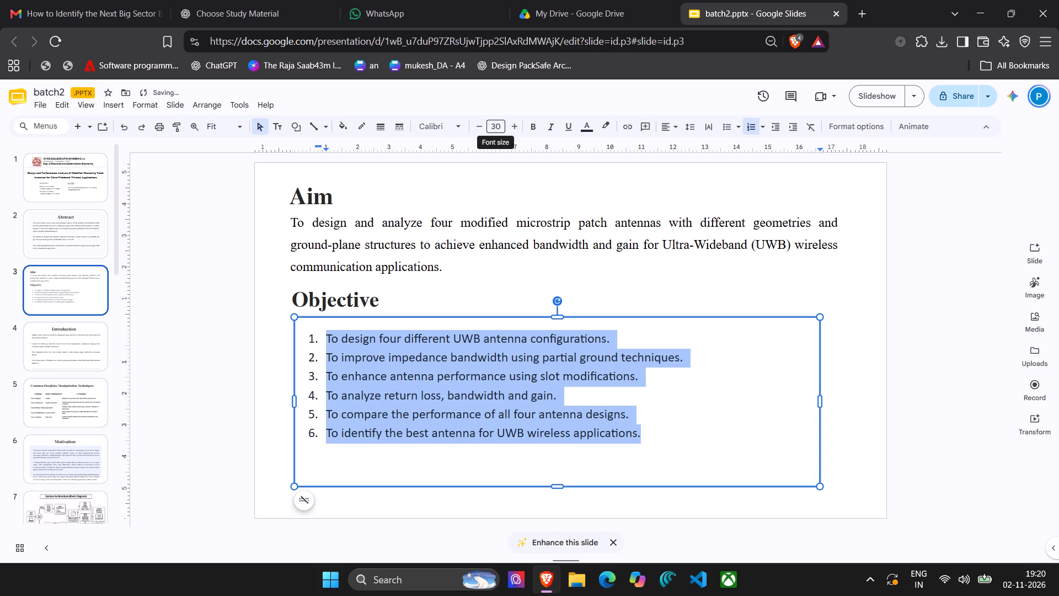
click(483, 127)
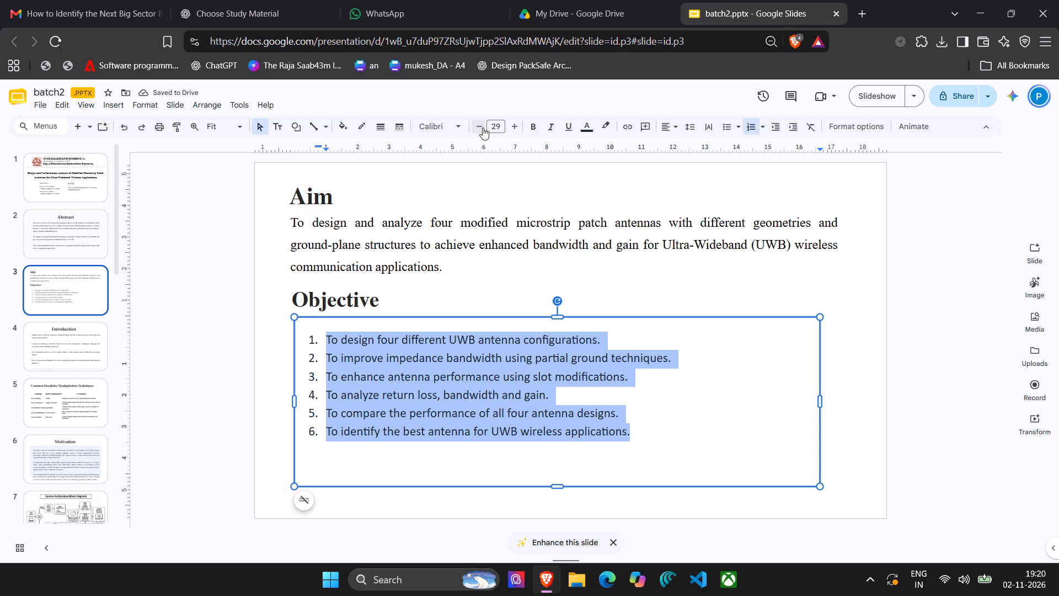
click(493, 217)
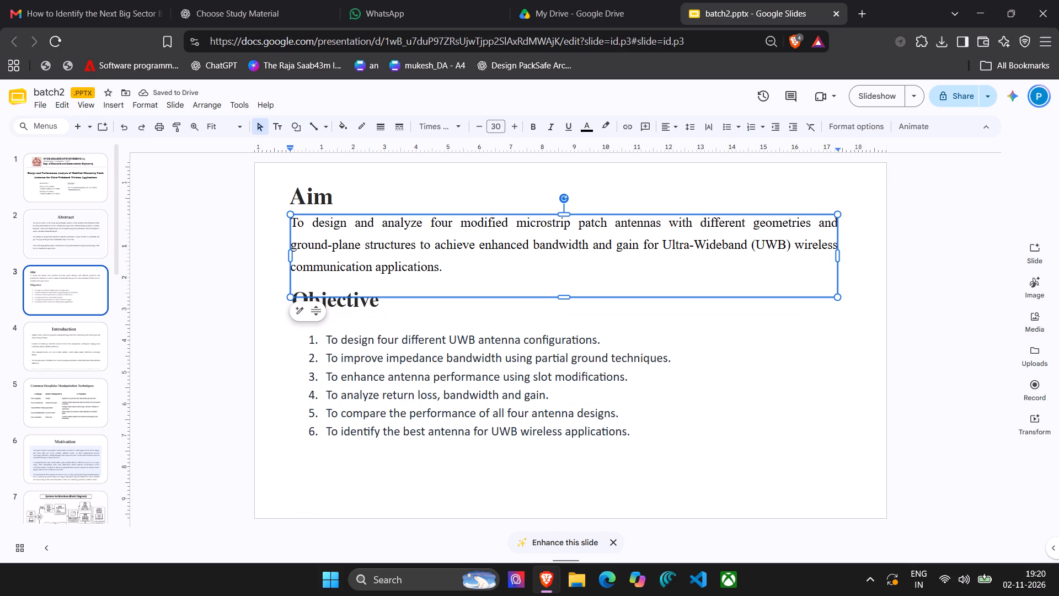
click(642, 400)
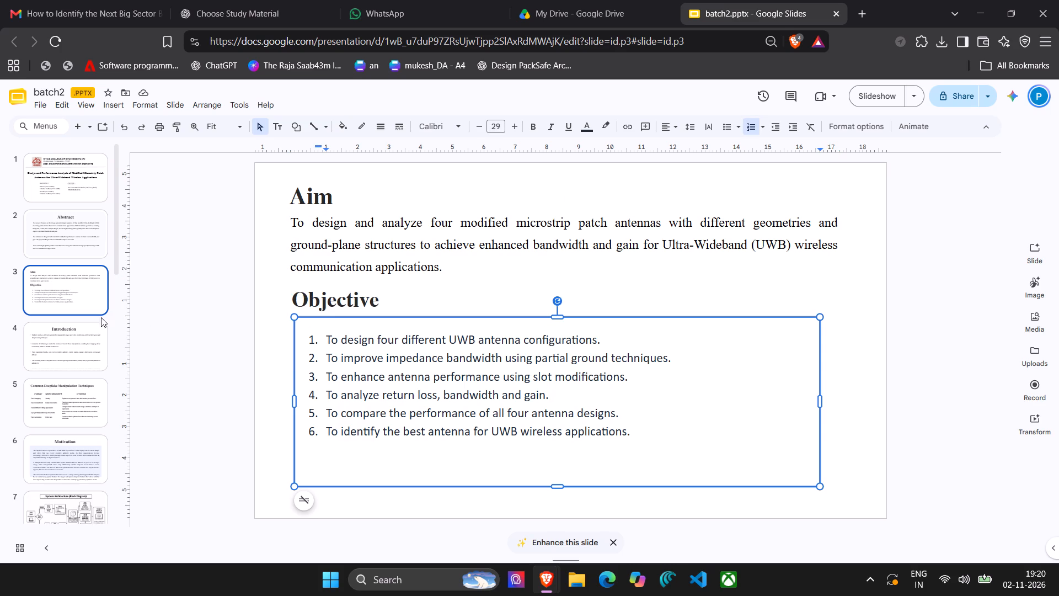
Go to the Introduction slide.
click(80, 325)
click(81, 305)
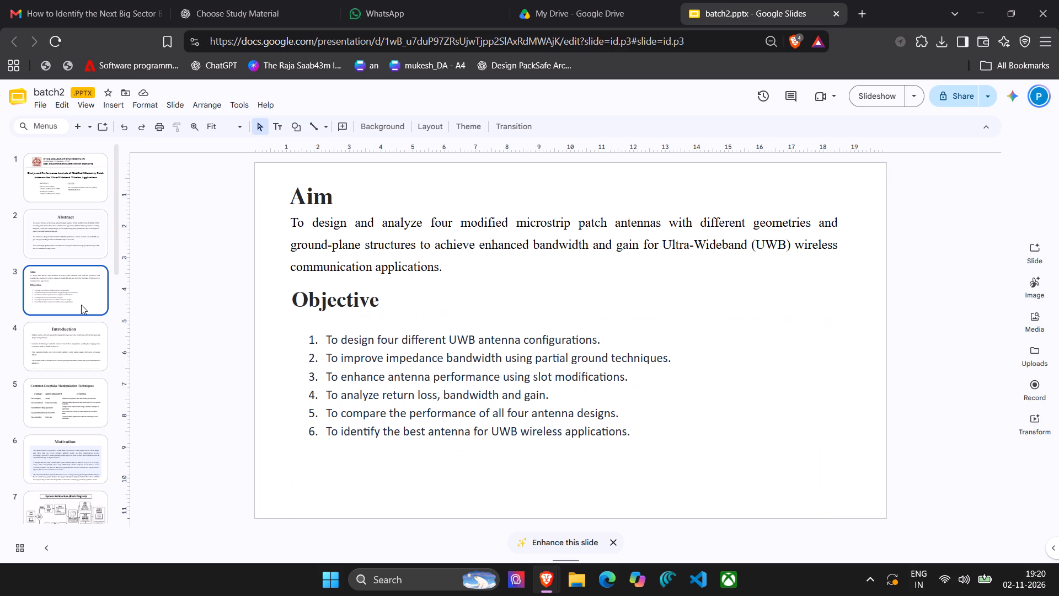
click(83, 331)
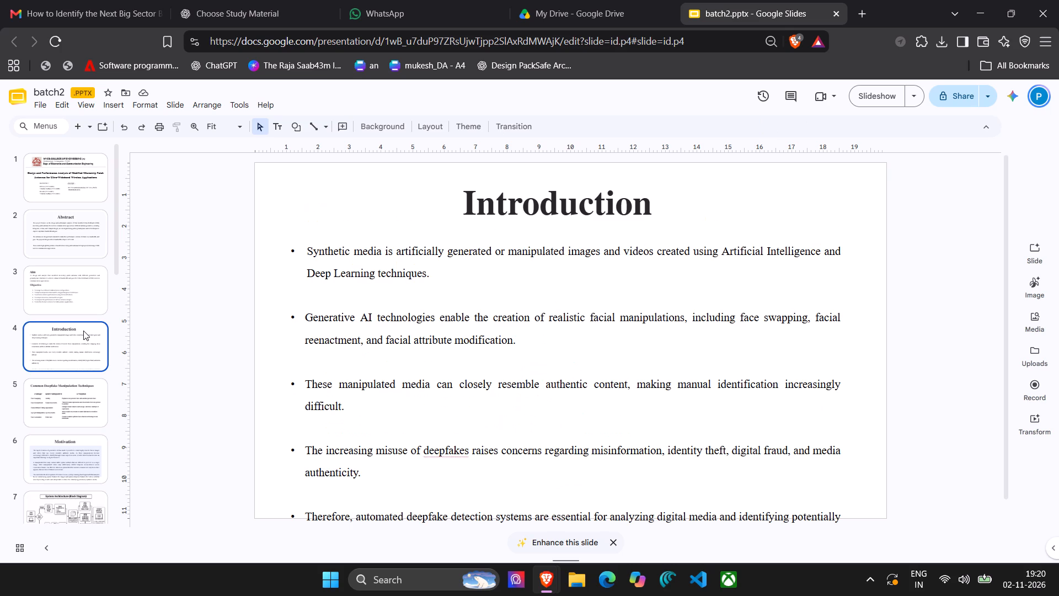
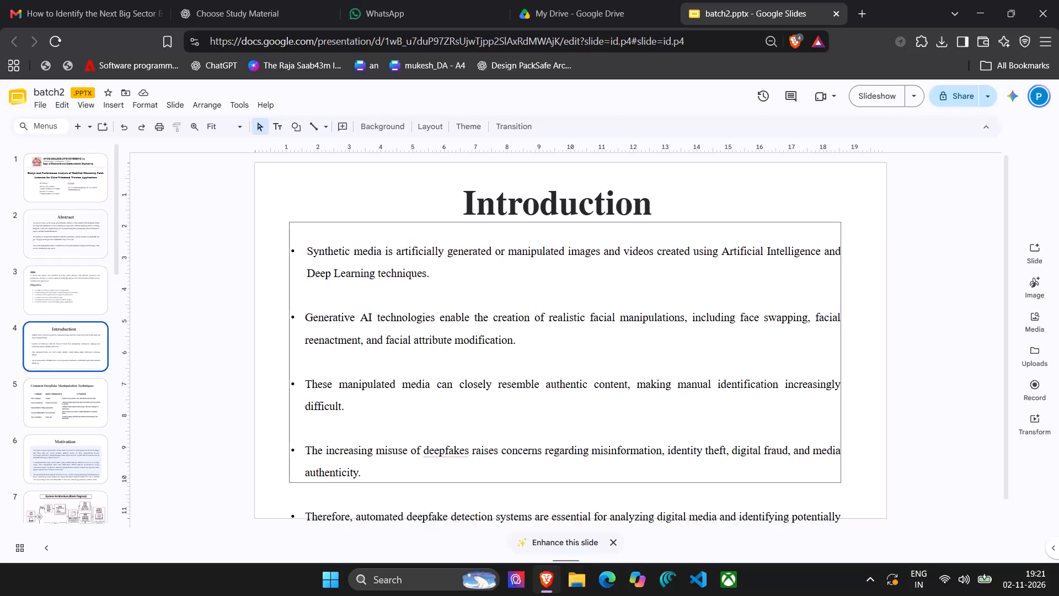
Delete all the old synthetic-media and deepfake bullet text from the Introduction slide's body text box.
drag(364, 477, 323, 204)
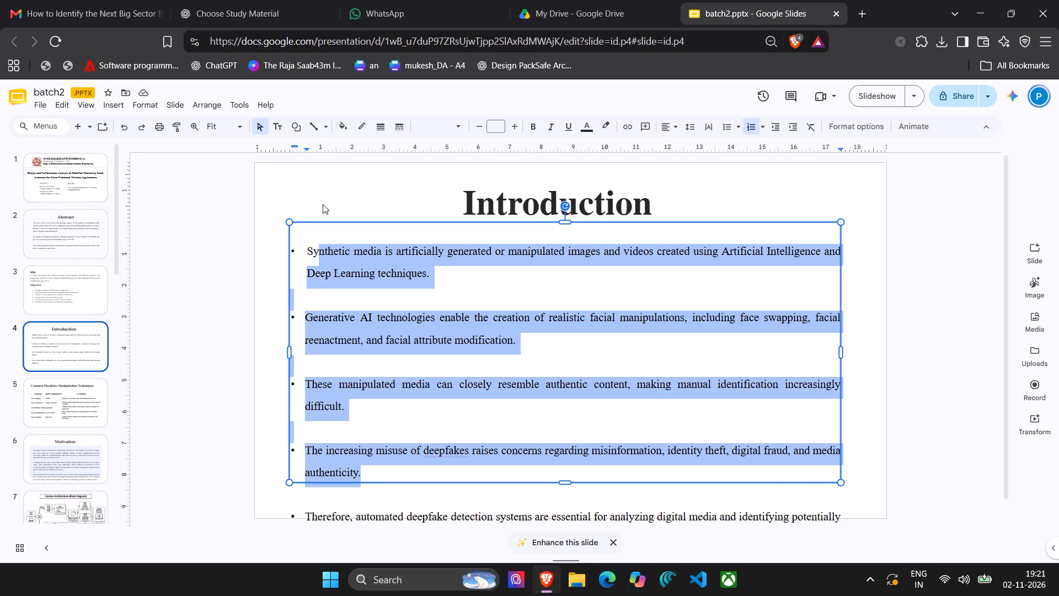
drag(323, 204, 322, 188)
key(BackSpace)
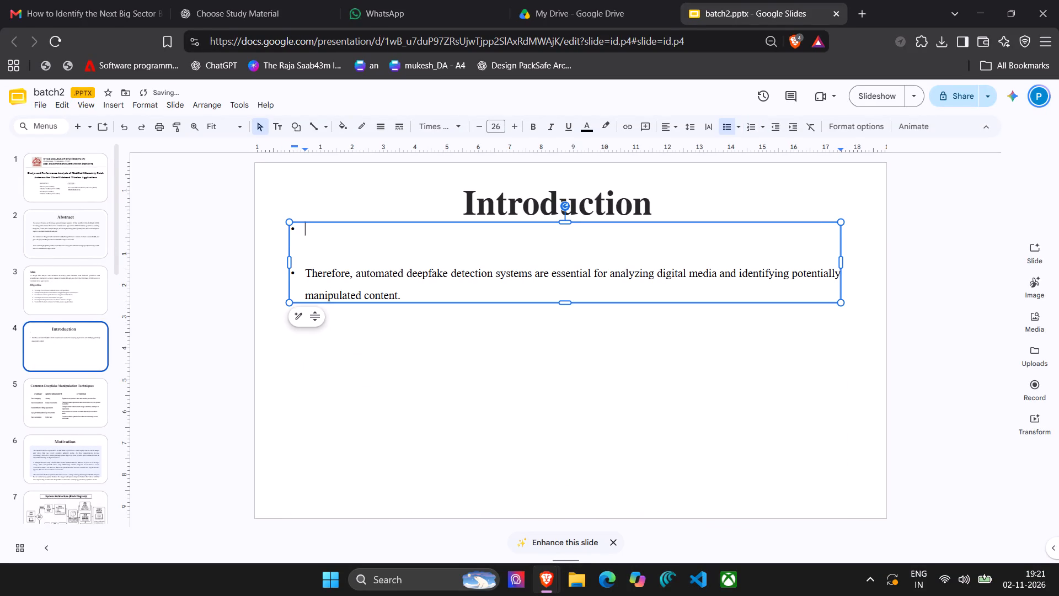
click(405, 296)
key(BackSpace)
key(BackSpace)
key(BackSpace)
key(BackSpace)
key(BackSpace)
key(BackSpace)
key(BackSpace)
key(BackSpace)
key(BackSpace)
key(BackSpace)
key(BackSpace)
key(BackSpace)
key(BackSpace)
key(BackSpace)
key(BackSpace)
key(BackSpace)
key(BackSpace)
key(BackSpace)
key(BackSpace)
key(BackSpace)
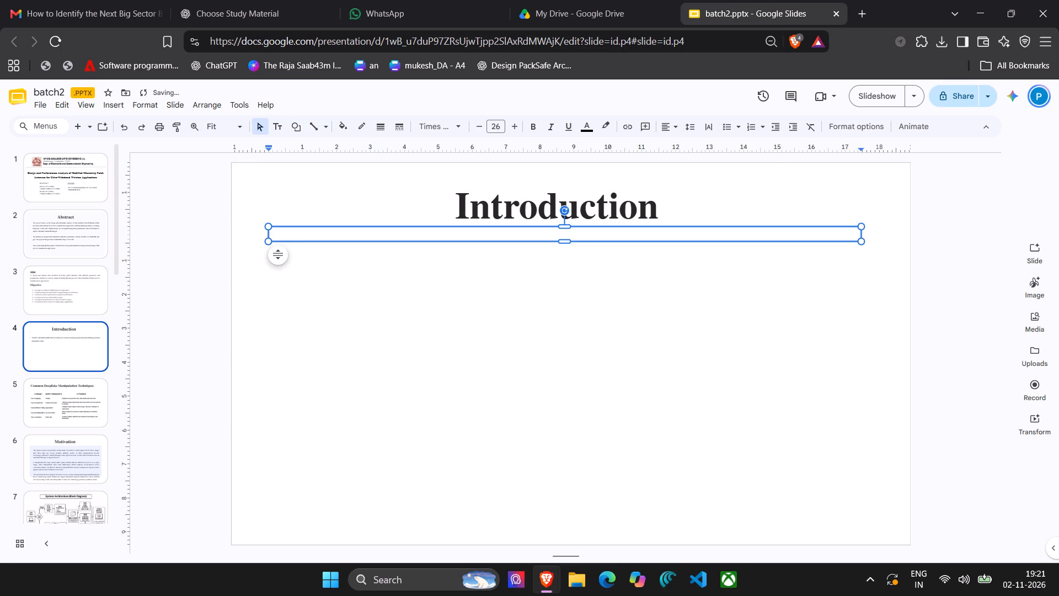
key(BackSpace)
Paste the copied five introduction points on UWB technology and microstrip patch antennas into the emptied body text box.
key(ctrl+v)
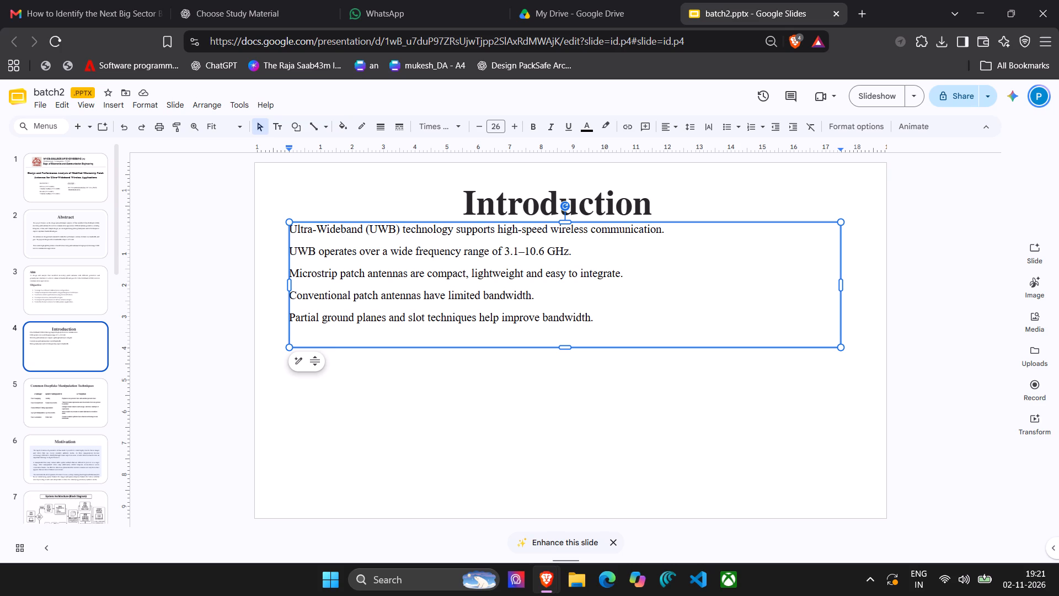
Format all five UWB introduction points as a bulleted list.
drag(604, 321, 306, 231)
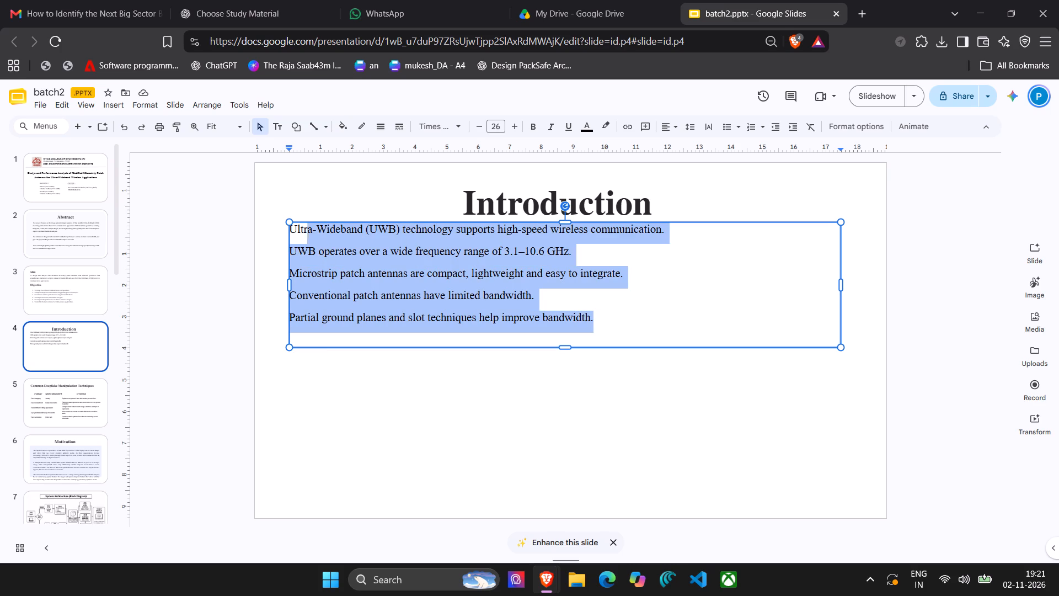
drag(306, 231, 285, 231)
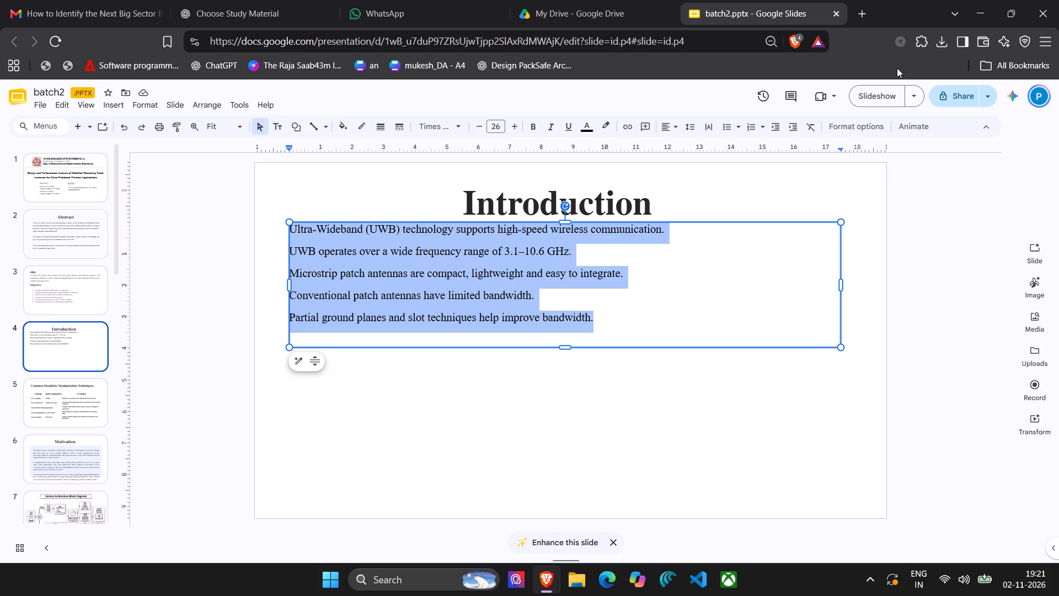
click(729, 131)
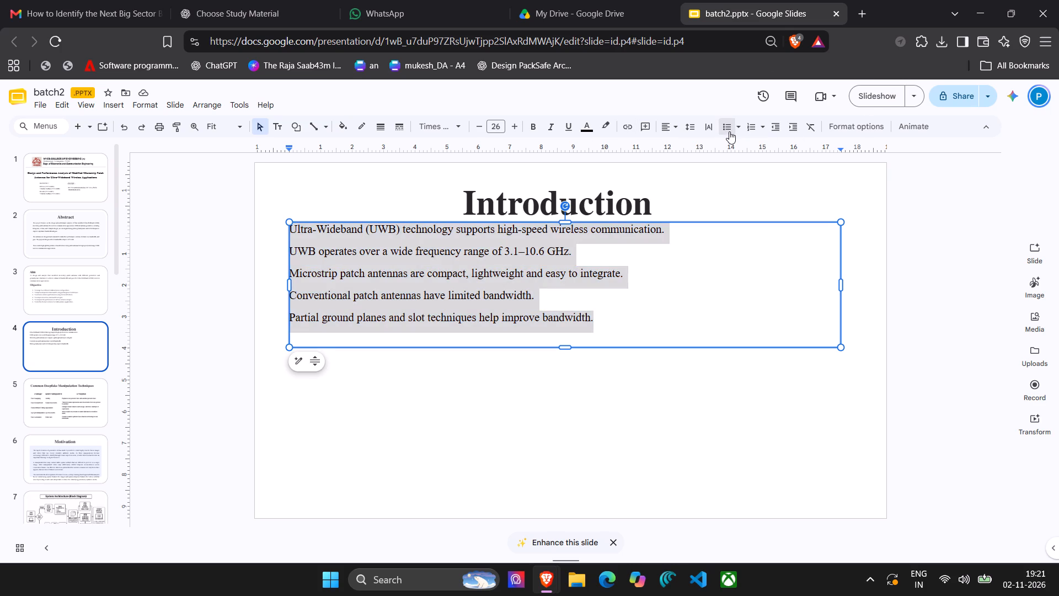
Add an empty line after the first introduction point, on high-speed wireless communication.
click(697, 232)
key(Return)
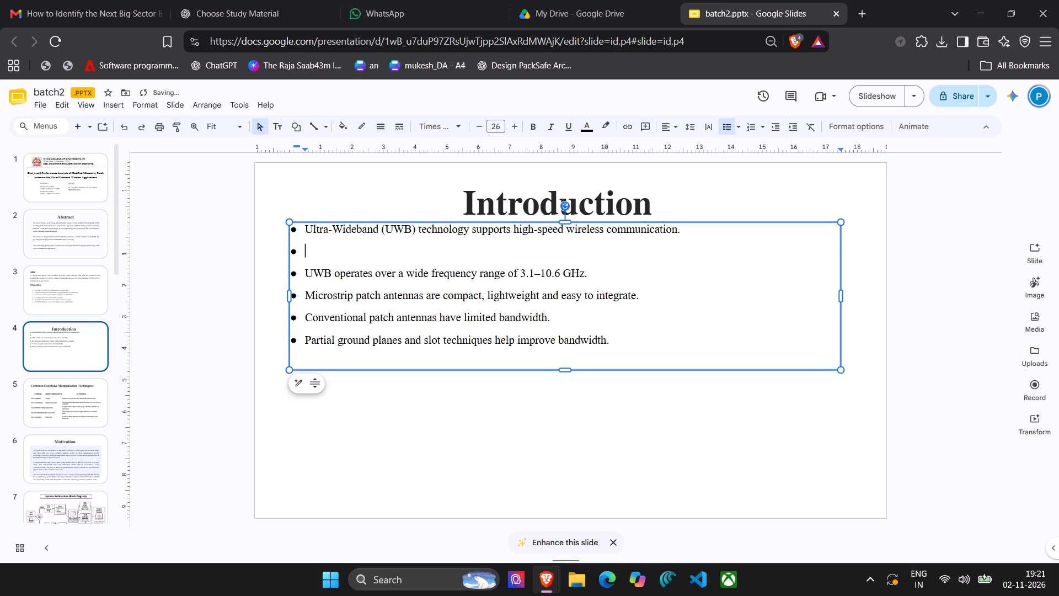
Separate the first three Introduction points with blank, unbulleted lines after the UWB technology and frequency range points.
key(BackSpace)
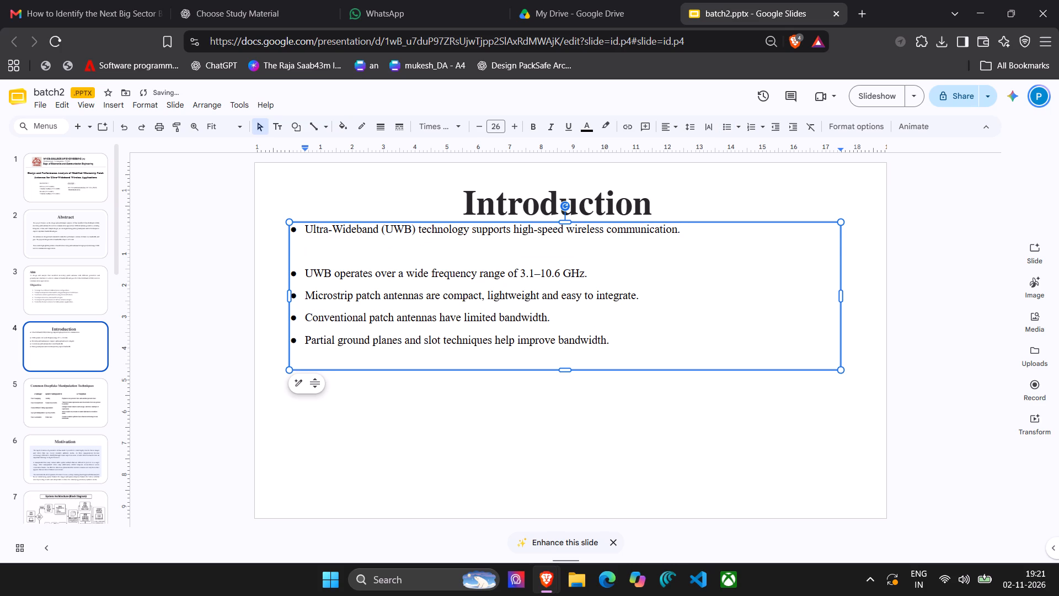
click(594, 278)
key(Return)
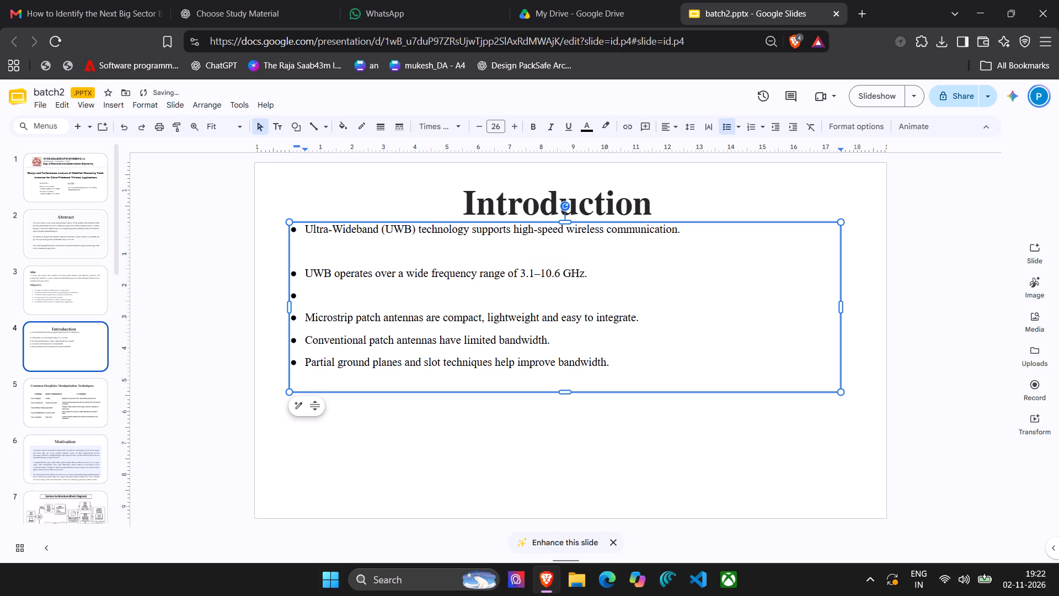
key(BackSpace)
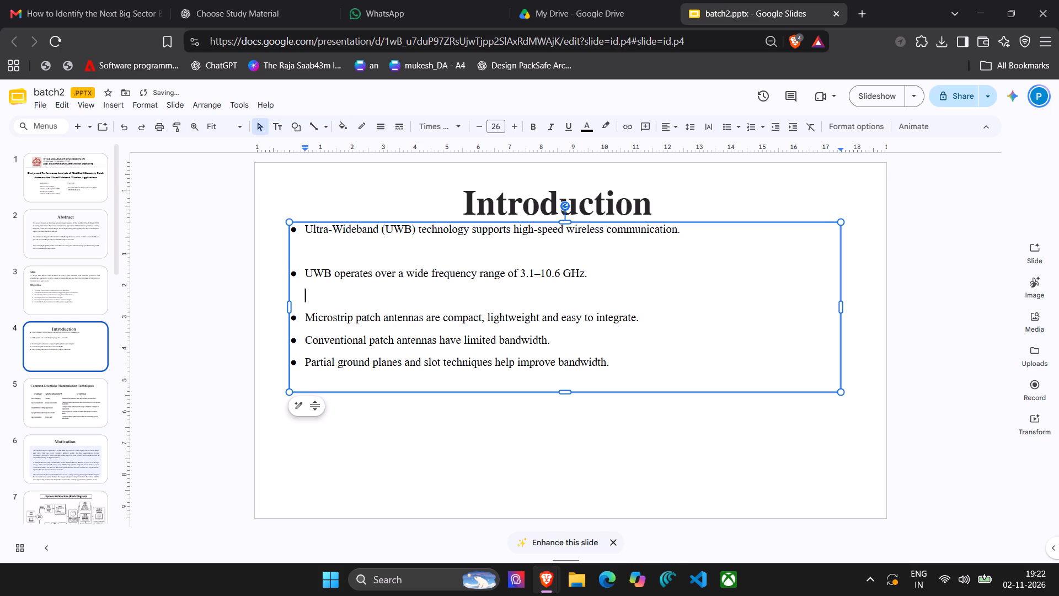
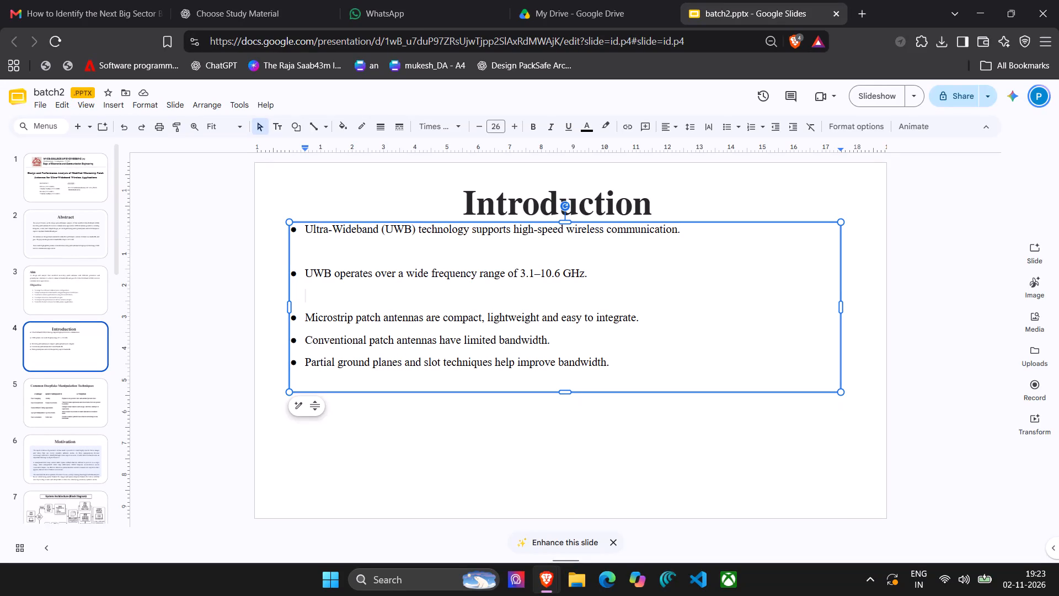
Remove the blank lines separating the first three Introduction points so that all five bullets follow one another directly.
key(BackSpace)
key(BackSpace)
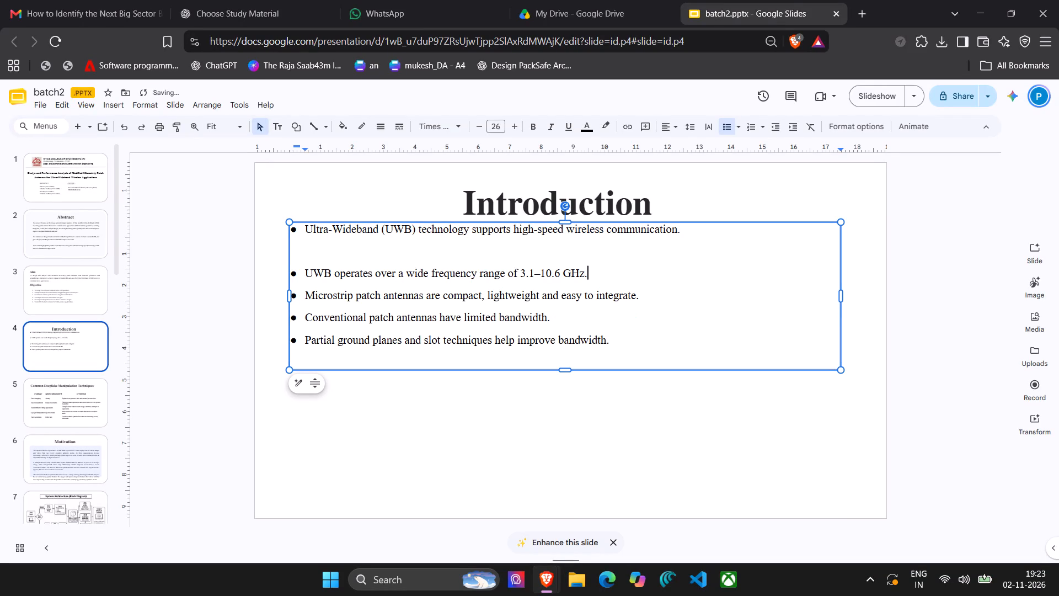
key(Up)
key(BackSpace)
key(BackSpace)
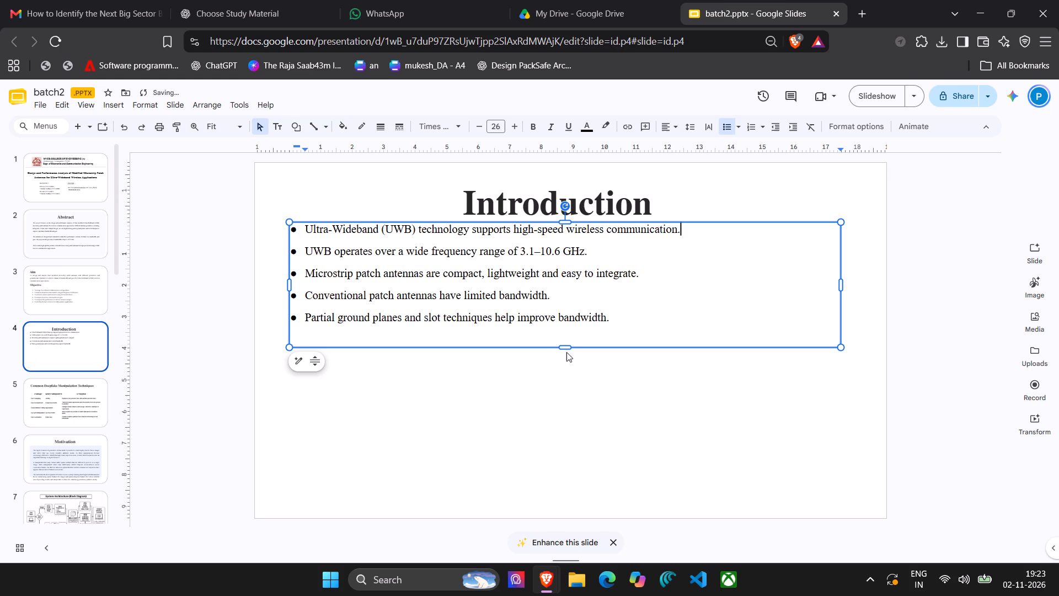
drag(566, 348, 564, 459)
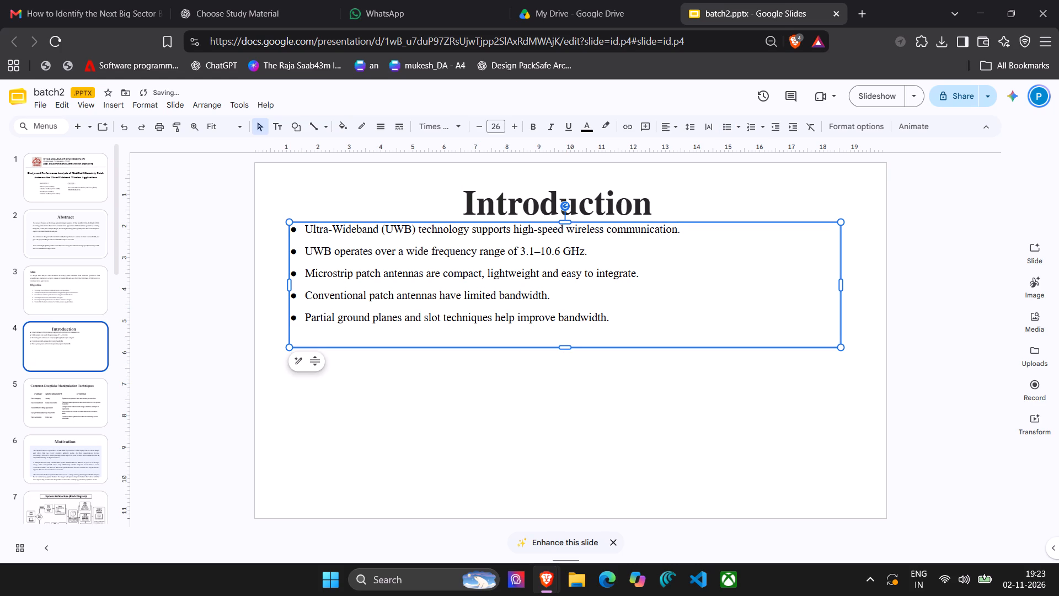
Increase the font size of all five Introduction bullet points to 35.
drag(614, 318, 306, 224)
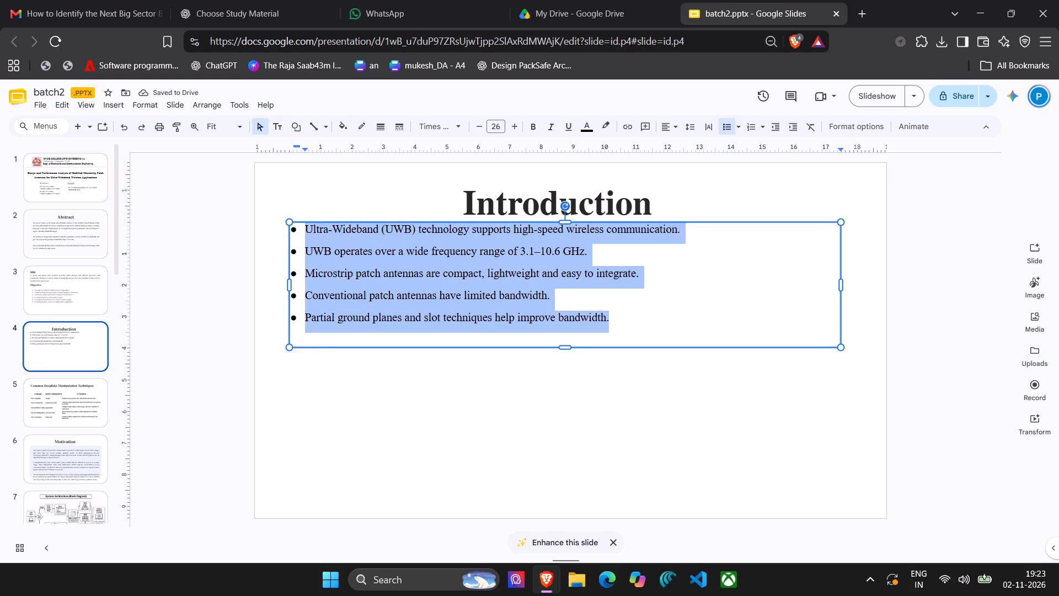
drag(306, 224, 305, 224)
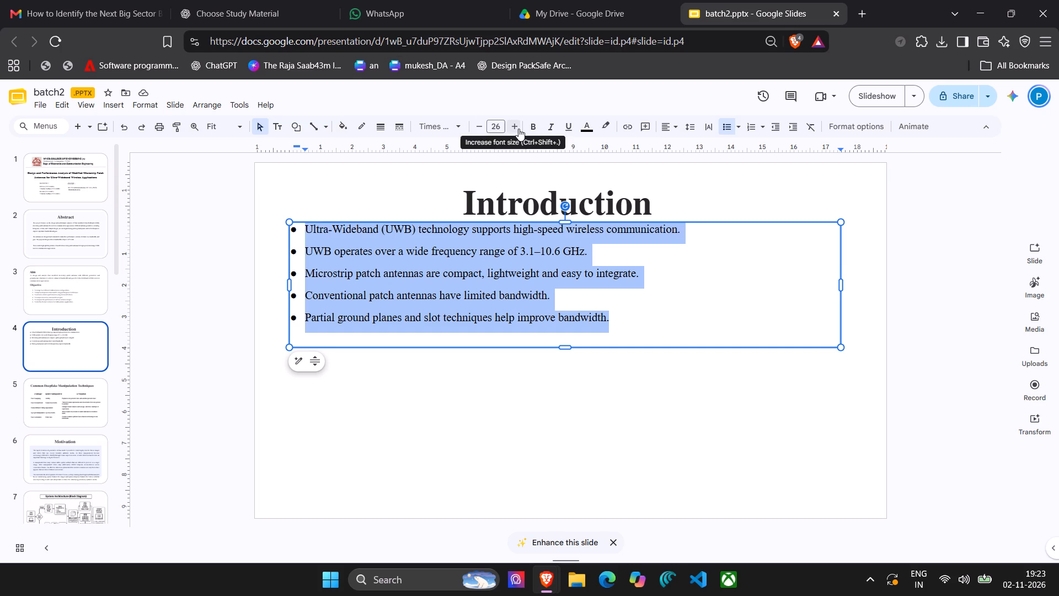
click(518, 129)
triple_click(518, 129)
triple_click(518, 129)
click(518, 129)
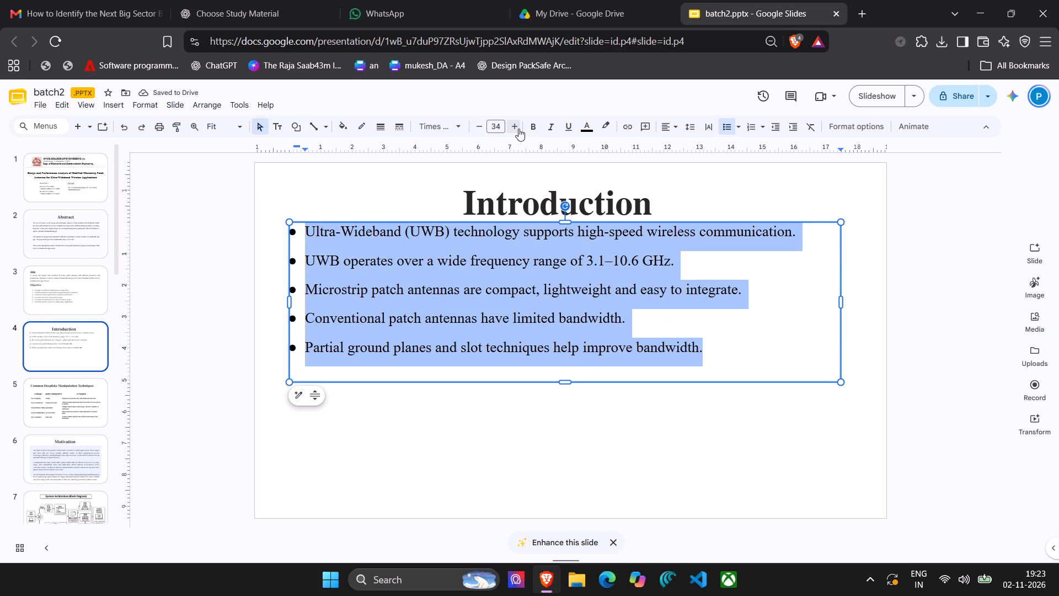
click(518, 129)
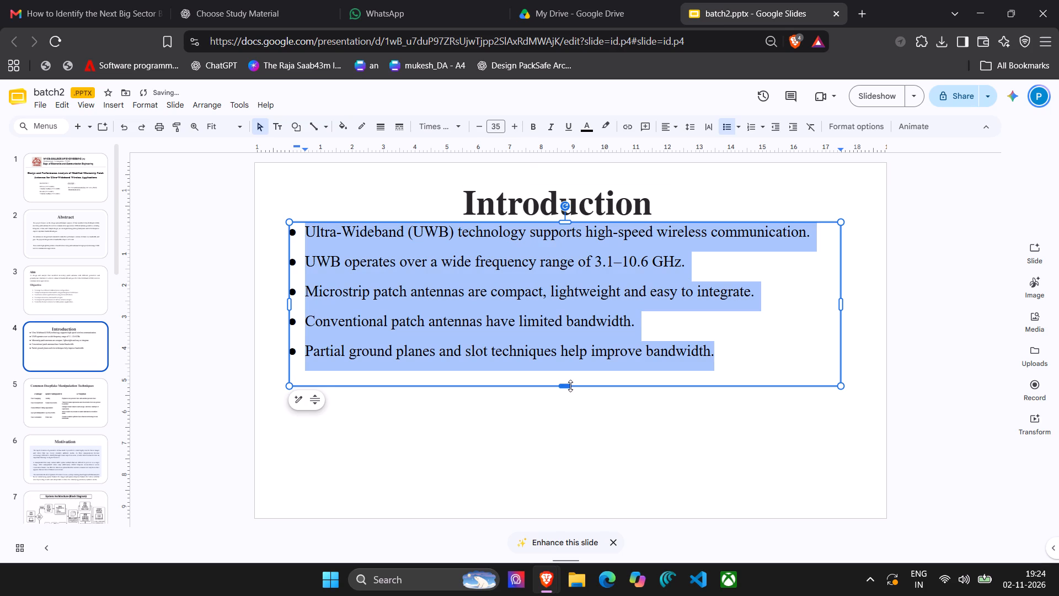
Lower the top edge of the bullet text box clear of the Introduction title and try to extend its bottom edge.
drag(570, 386, 571, 467)
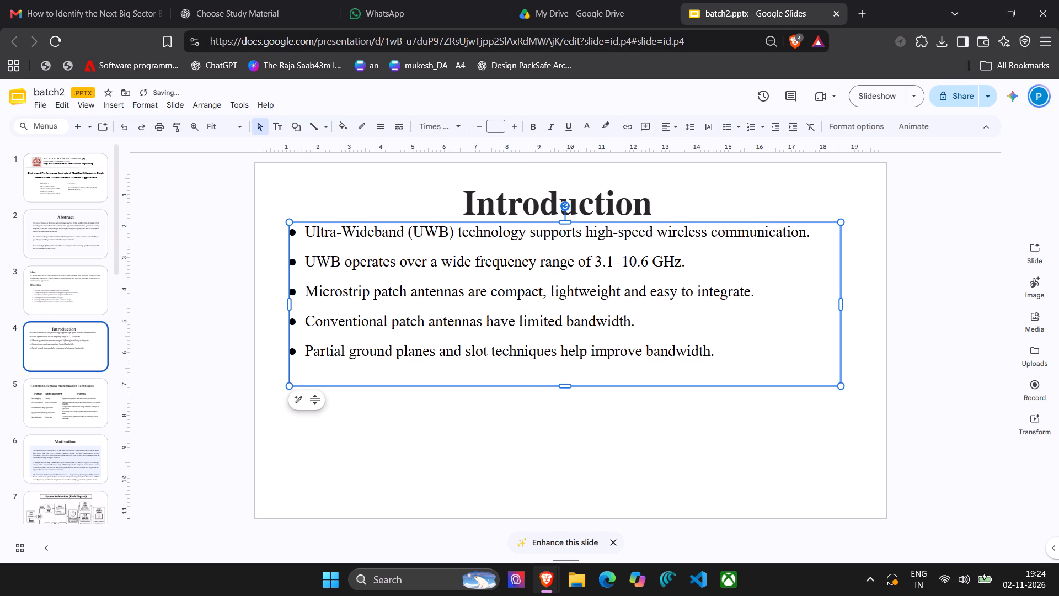
drag(565, 221, 564, 235)
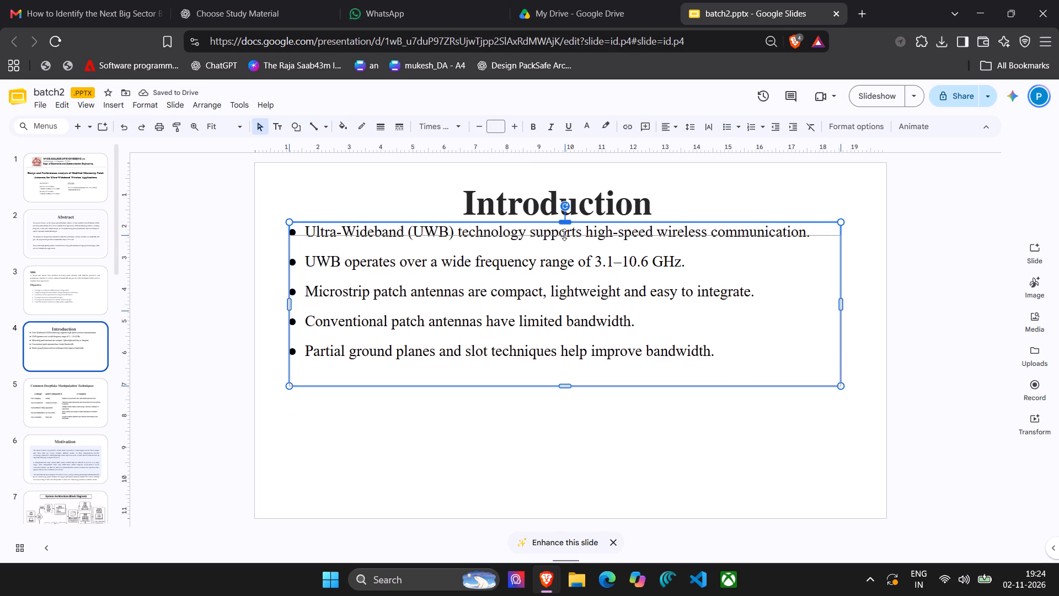
drag(564, 235, 564, 244)
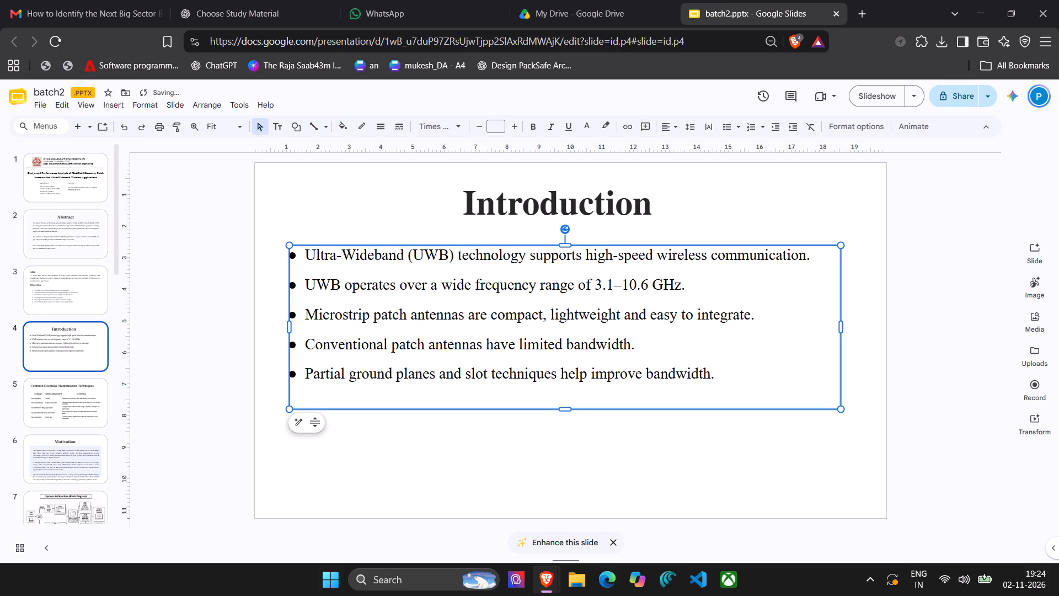
drag(568, 408, 570, 461)
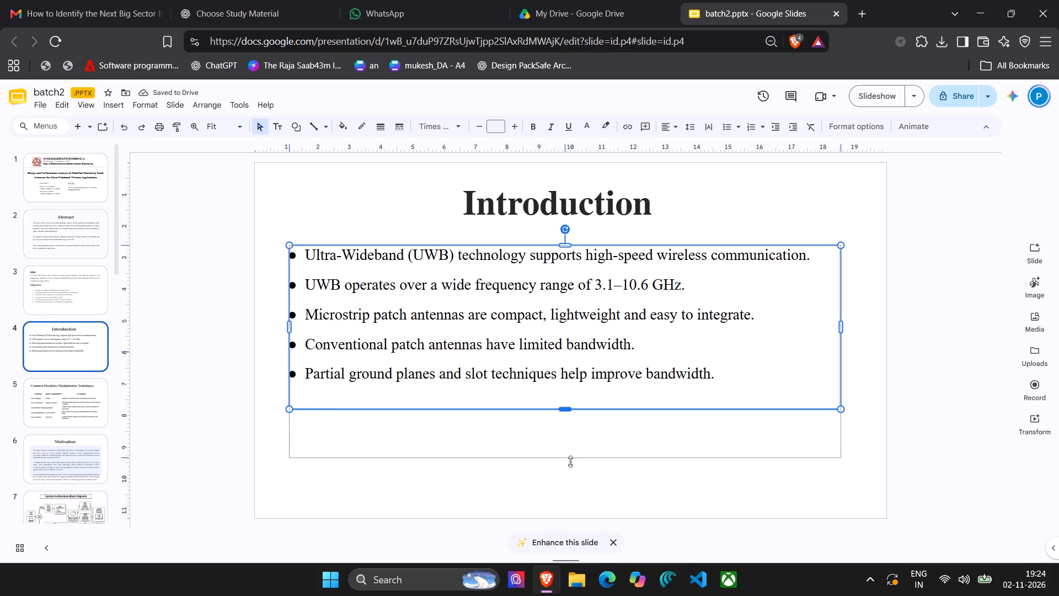
drag(570, 461, 571, 470)
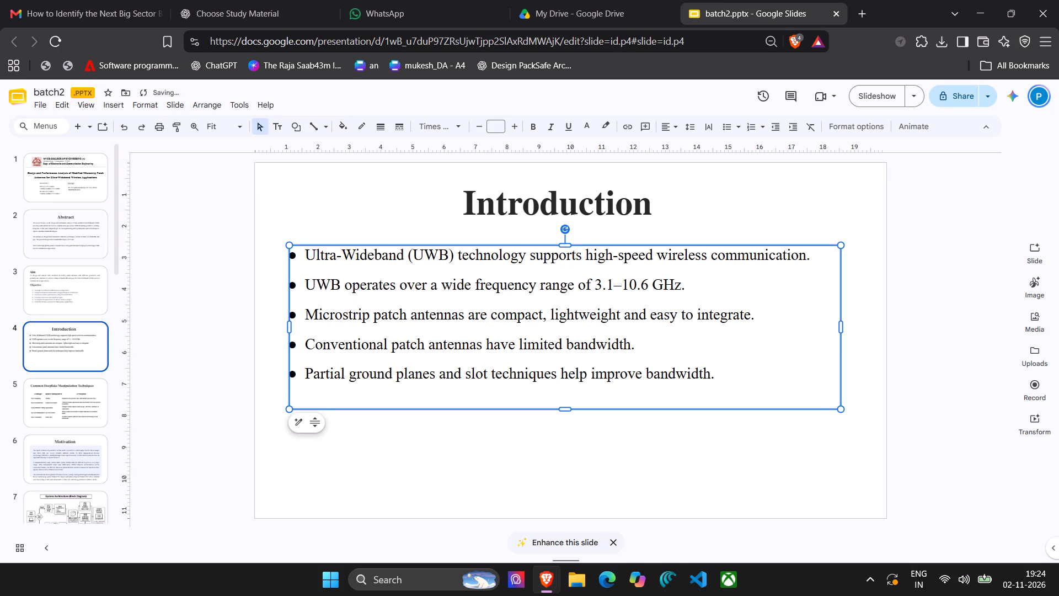
Add a new bullet line after the point on partial ground planes and slot techniques.
click(719, 375)
key(Return)
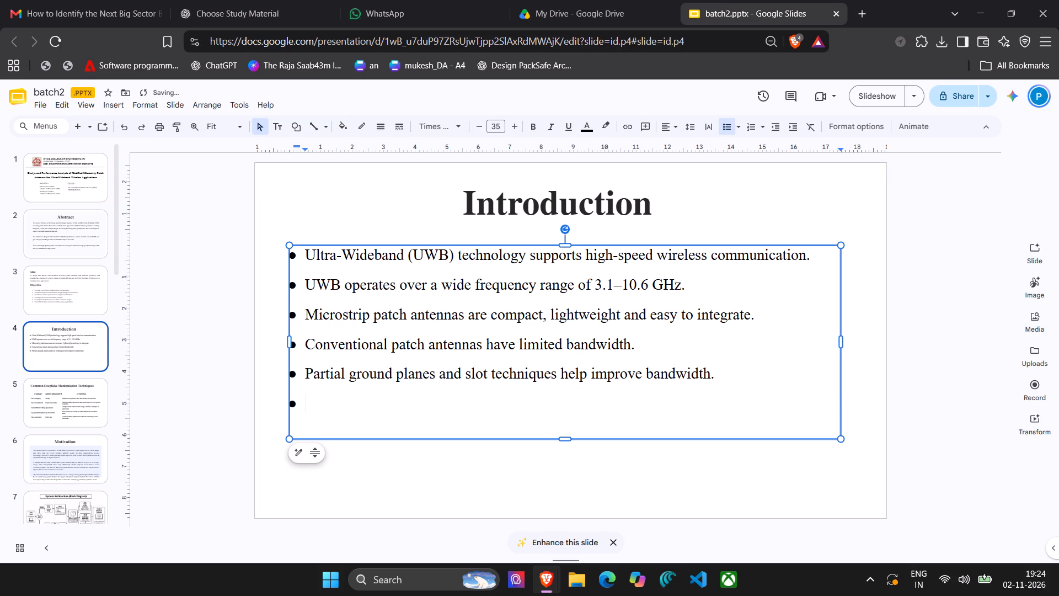
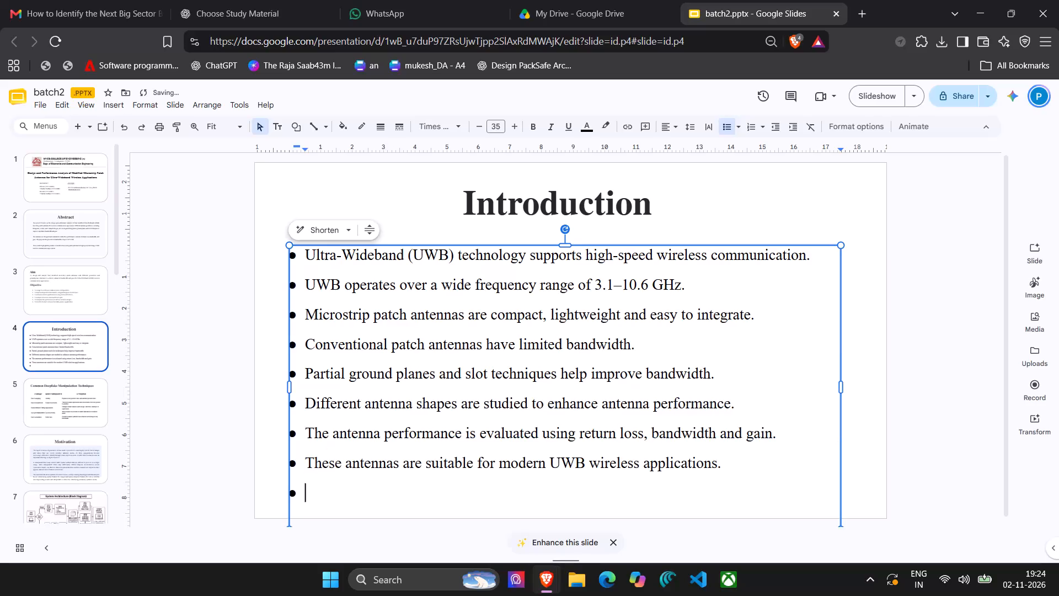
Remove the empty bullet line after the last Introduction point on modern UWB wireless applications.
key(BackSpace)
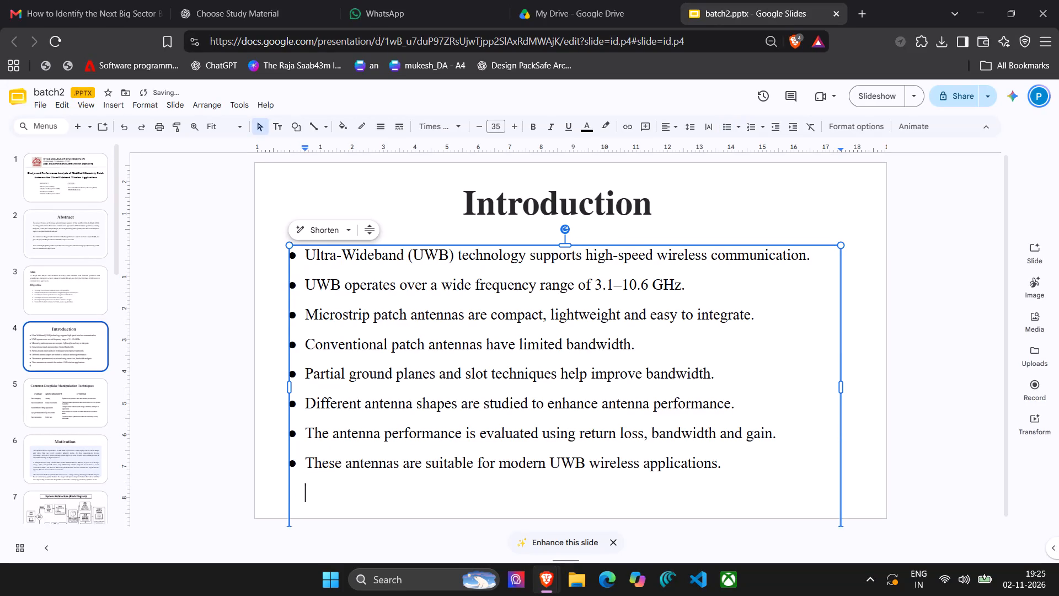
key(BackSpace)
key(BackSpace)
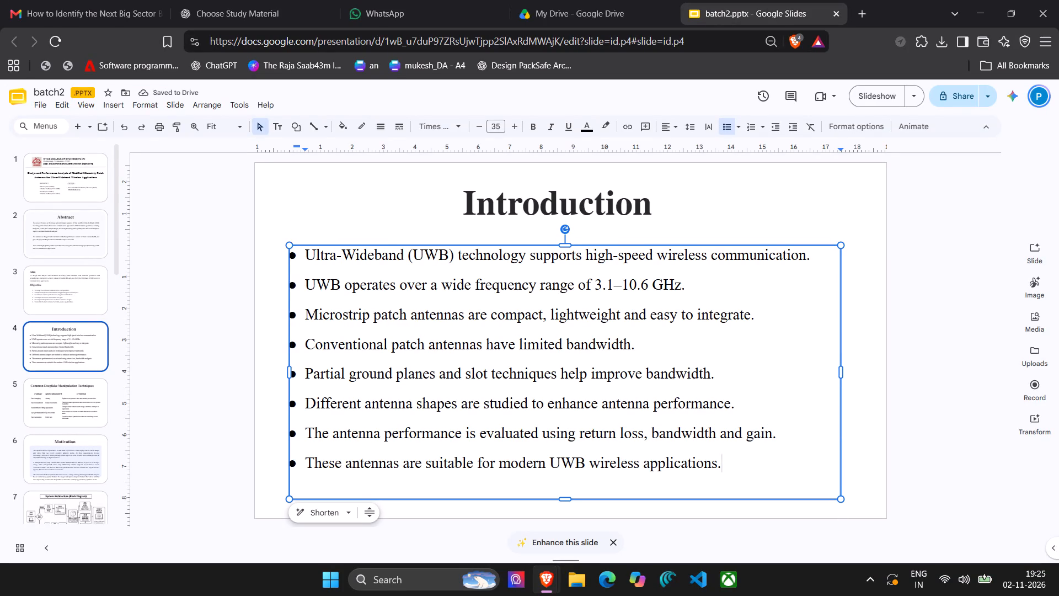
Open slide 5, Common Deepfake Manipulation Techniques.
click(67, 389)
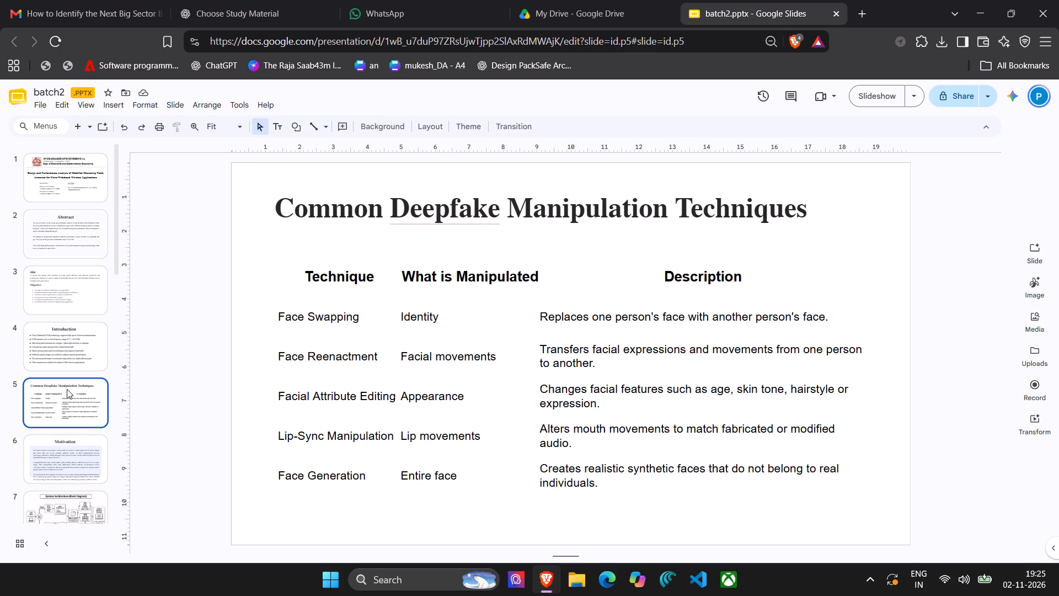
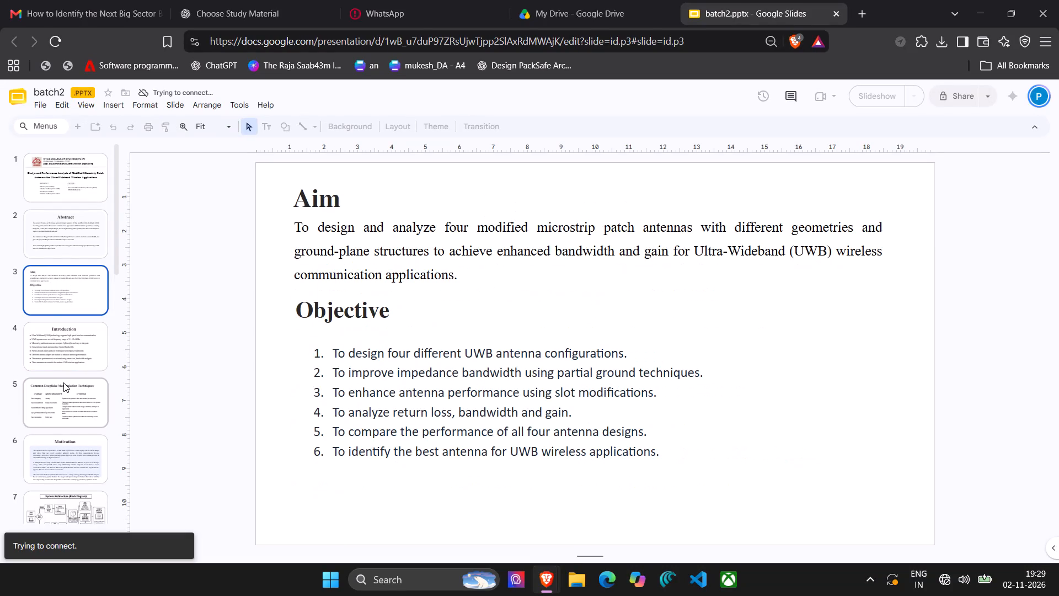
Return to slide 5, Common Deepfake Manipulation Techniques.
click(63, 382)
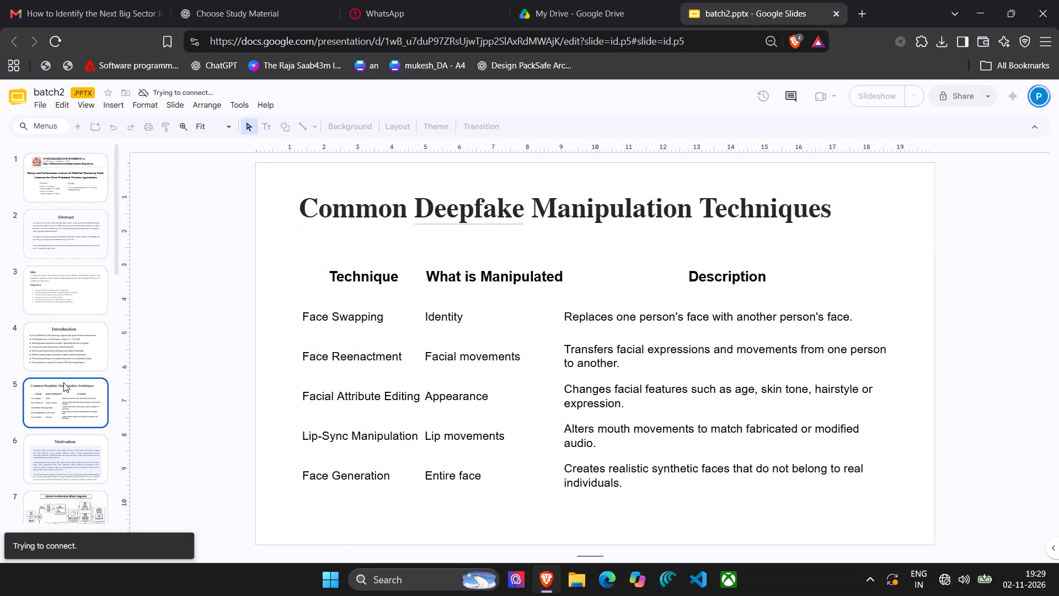
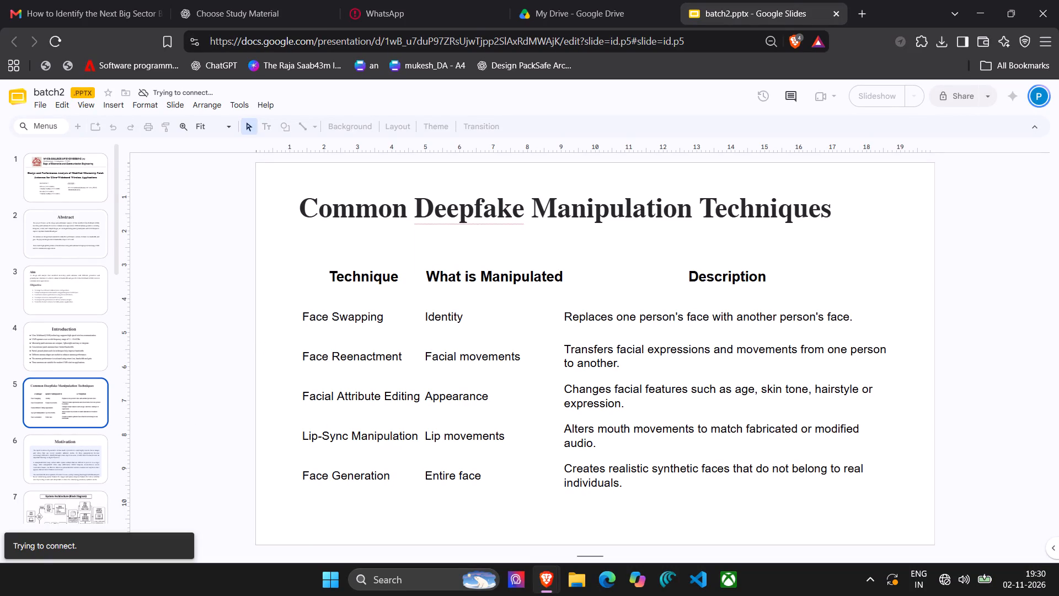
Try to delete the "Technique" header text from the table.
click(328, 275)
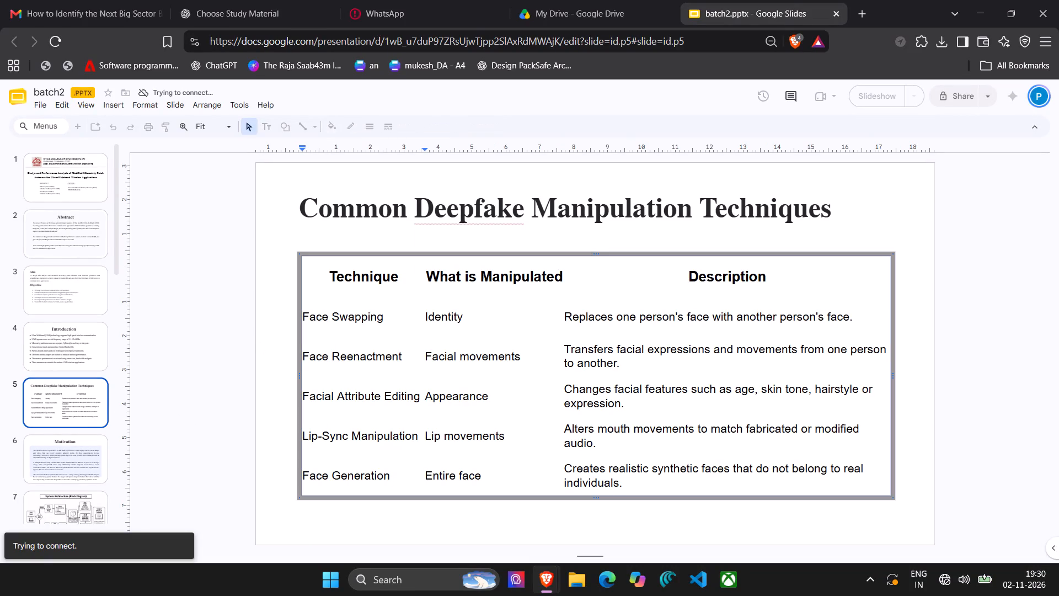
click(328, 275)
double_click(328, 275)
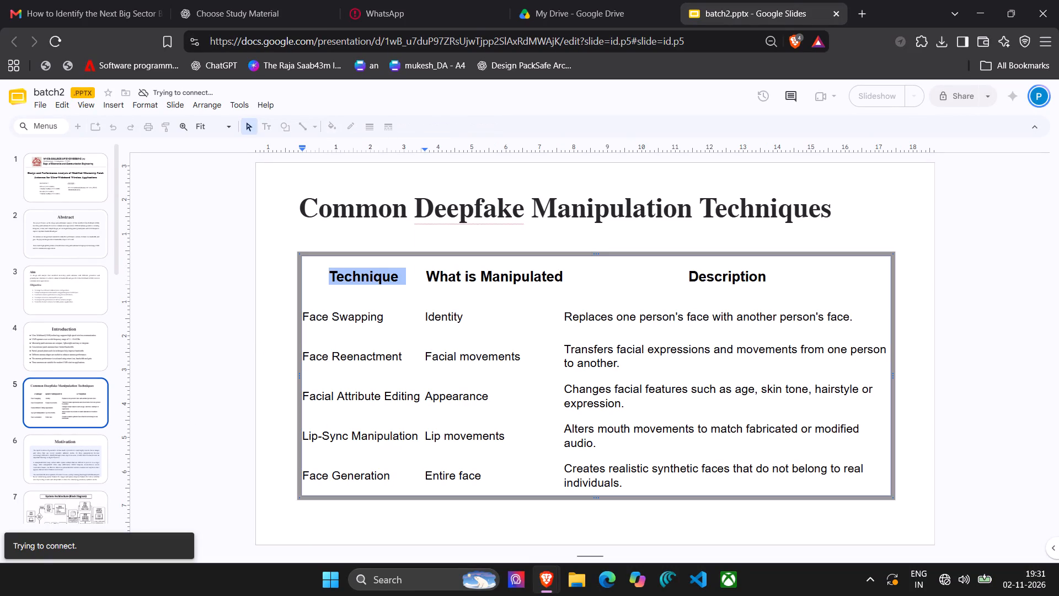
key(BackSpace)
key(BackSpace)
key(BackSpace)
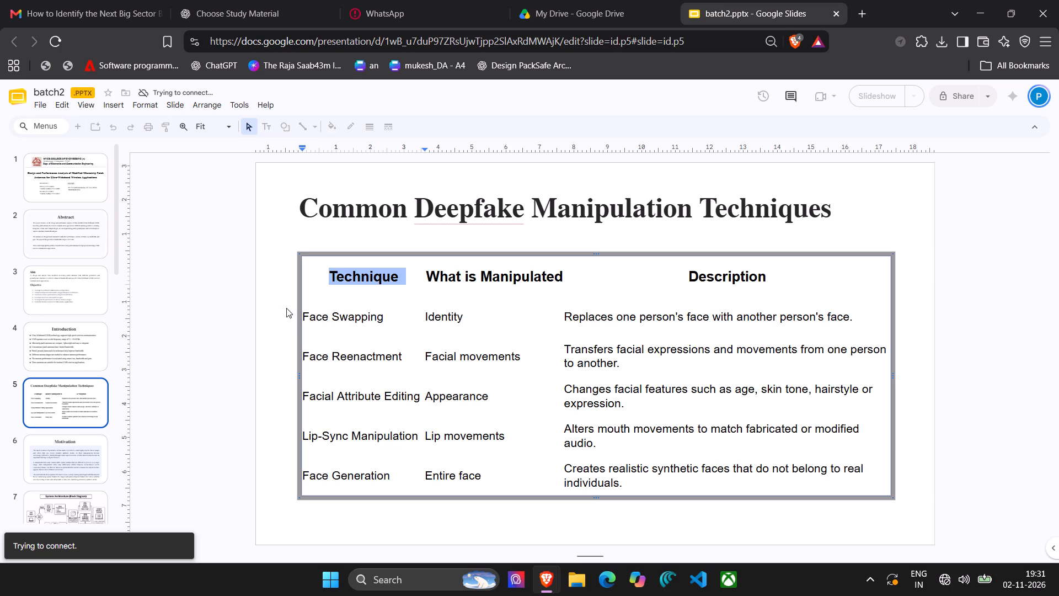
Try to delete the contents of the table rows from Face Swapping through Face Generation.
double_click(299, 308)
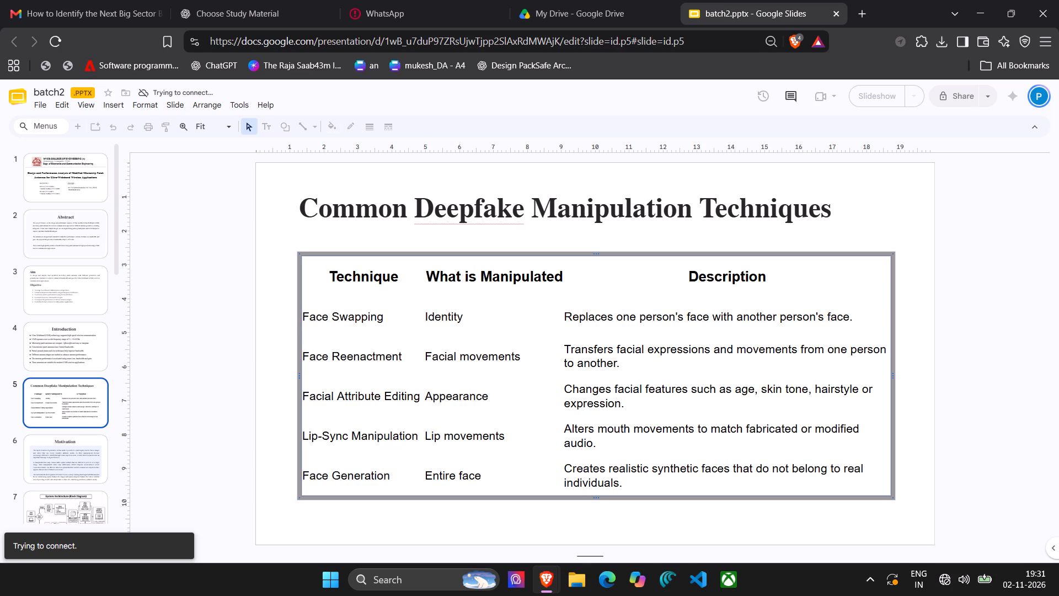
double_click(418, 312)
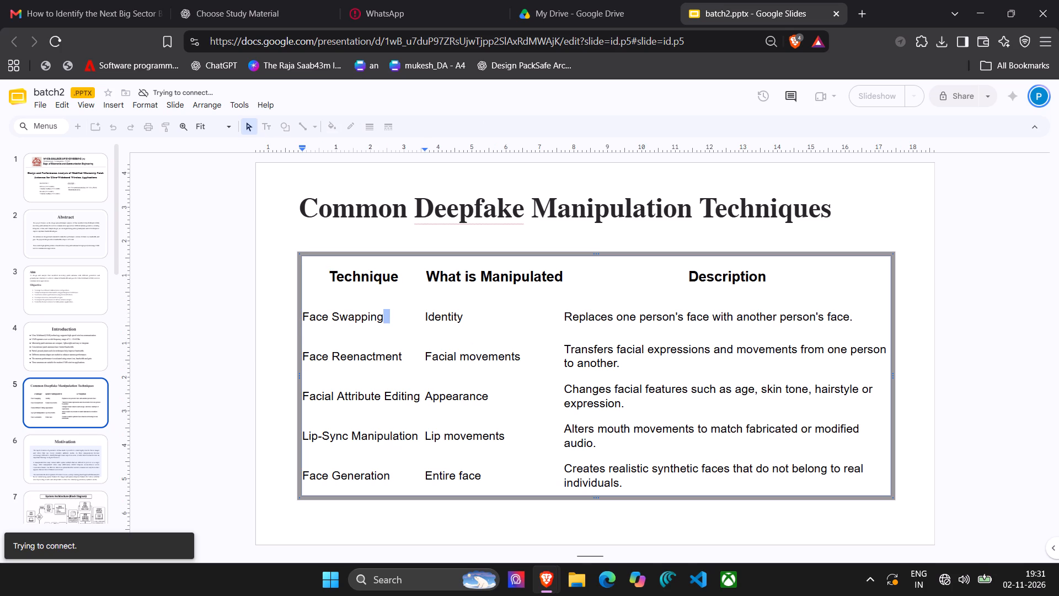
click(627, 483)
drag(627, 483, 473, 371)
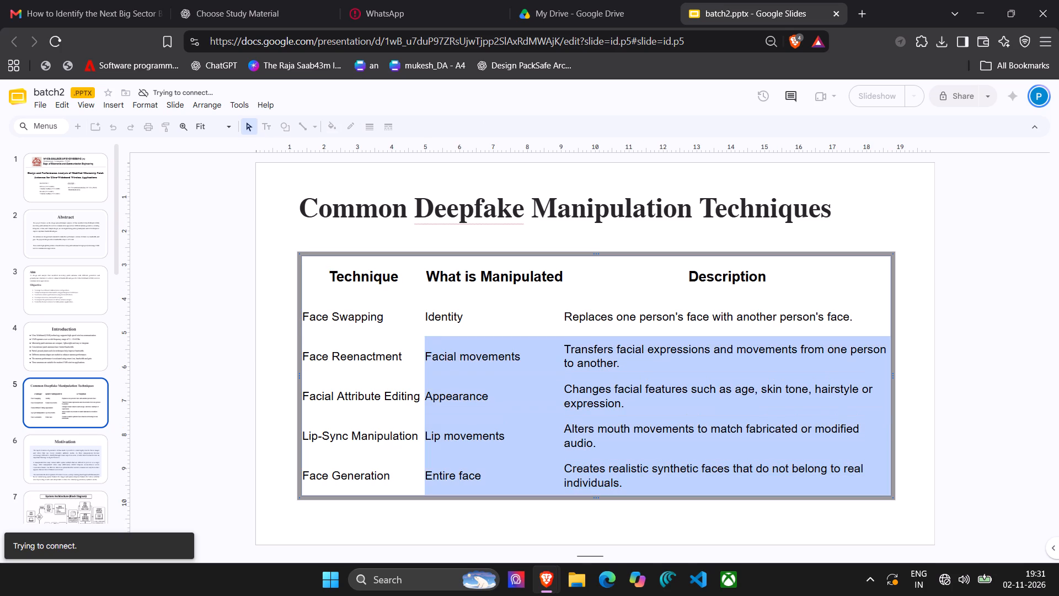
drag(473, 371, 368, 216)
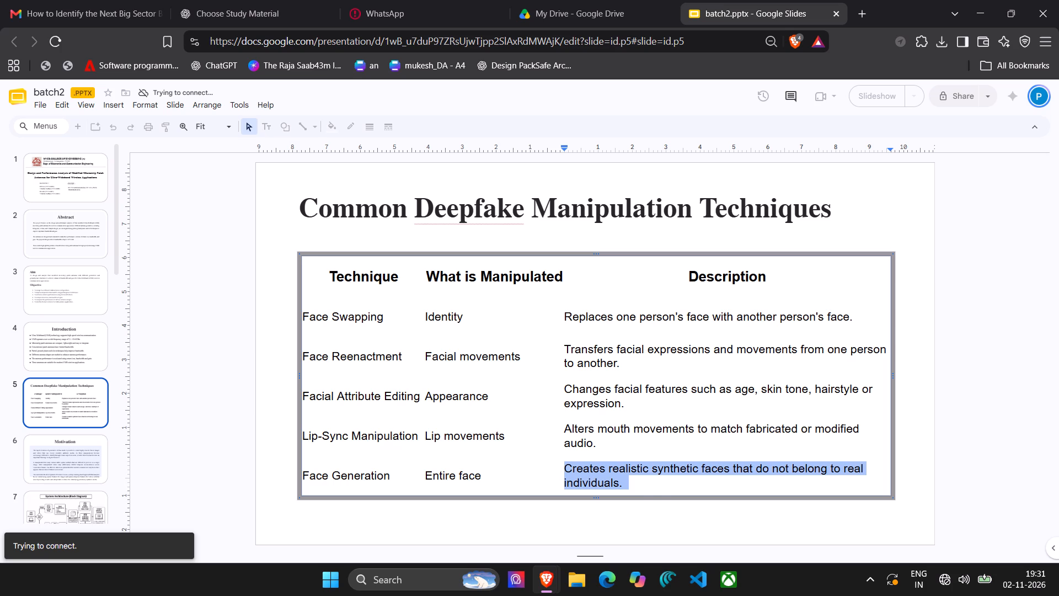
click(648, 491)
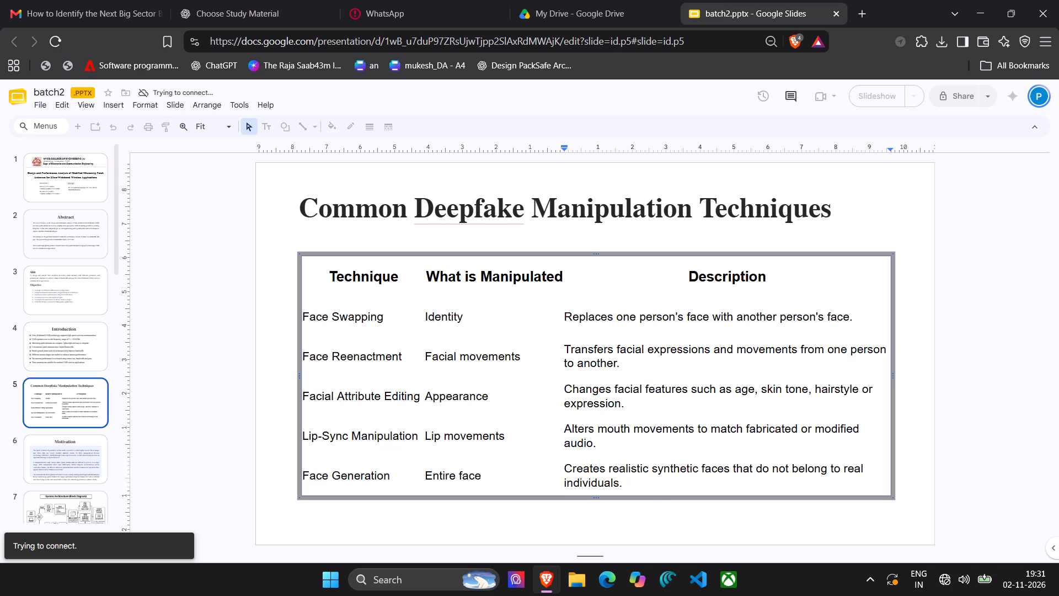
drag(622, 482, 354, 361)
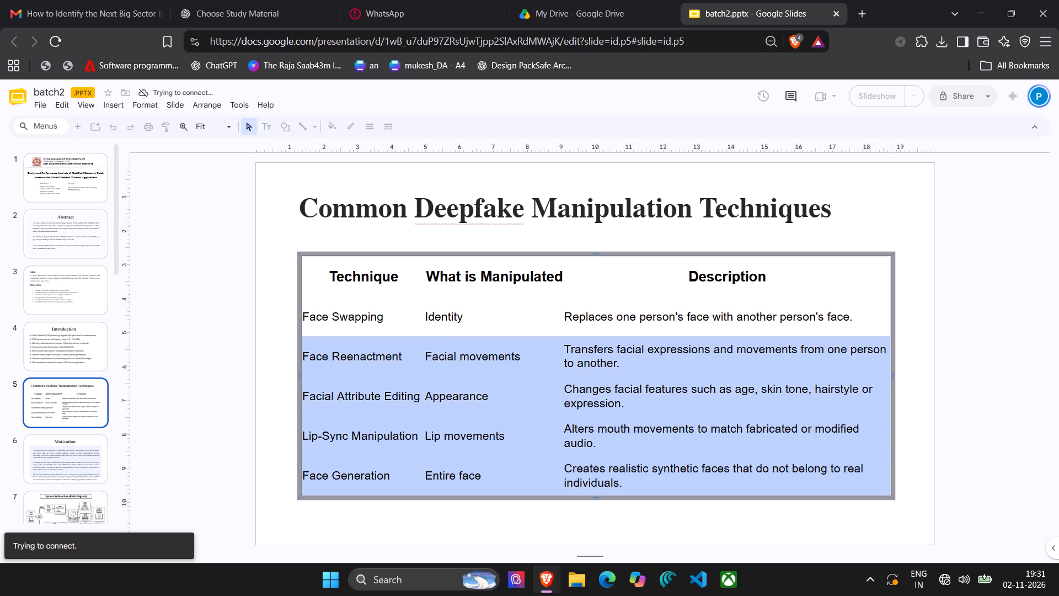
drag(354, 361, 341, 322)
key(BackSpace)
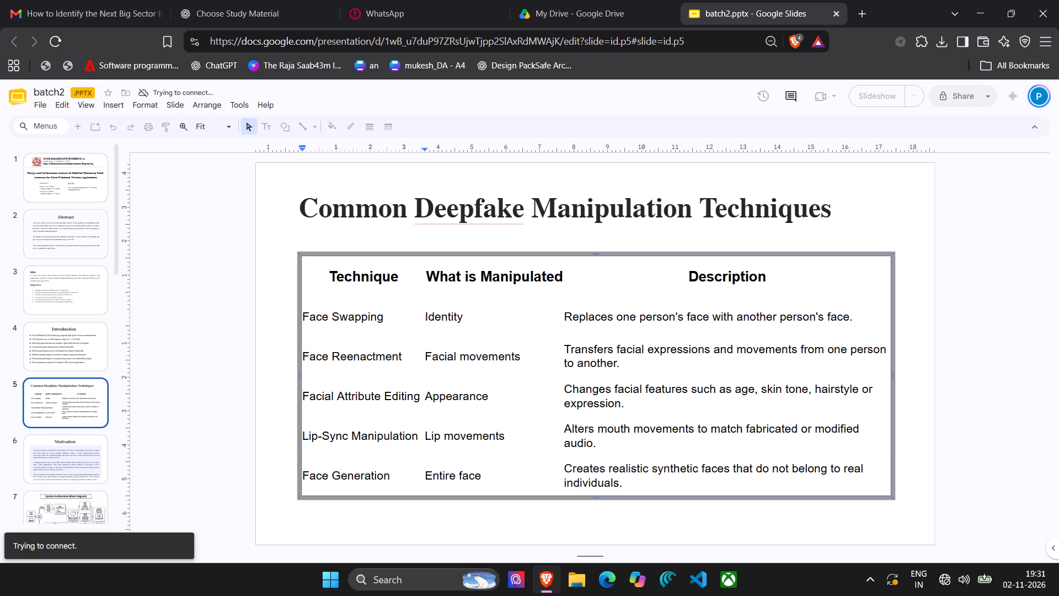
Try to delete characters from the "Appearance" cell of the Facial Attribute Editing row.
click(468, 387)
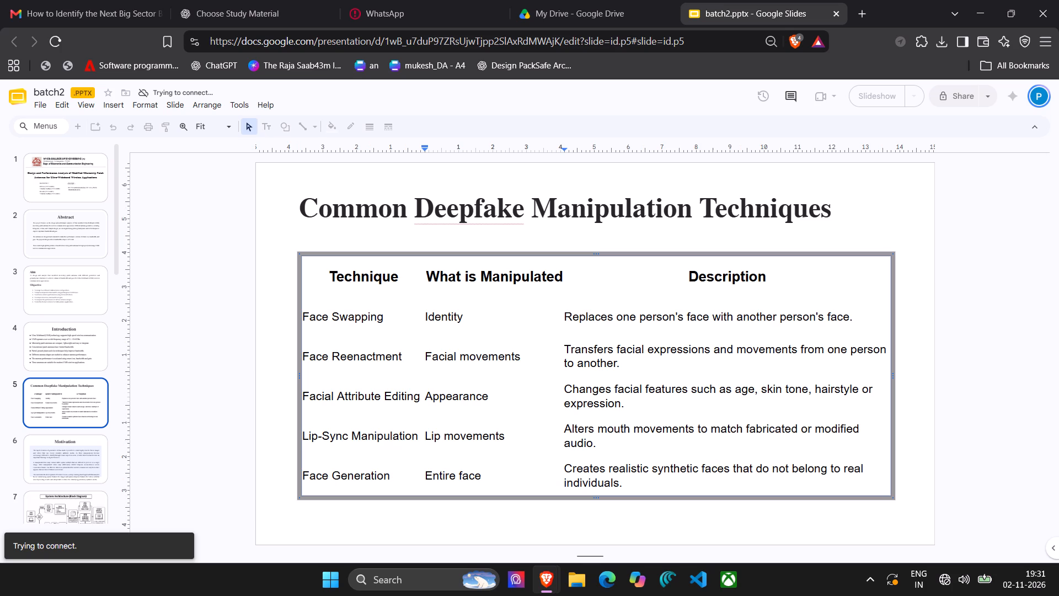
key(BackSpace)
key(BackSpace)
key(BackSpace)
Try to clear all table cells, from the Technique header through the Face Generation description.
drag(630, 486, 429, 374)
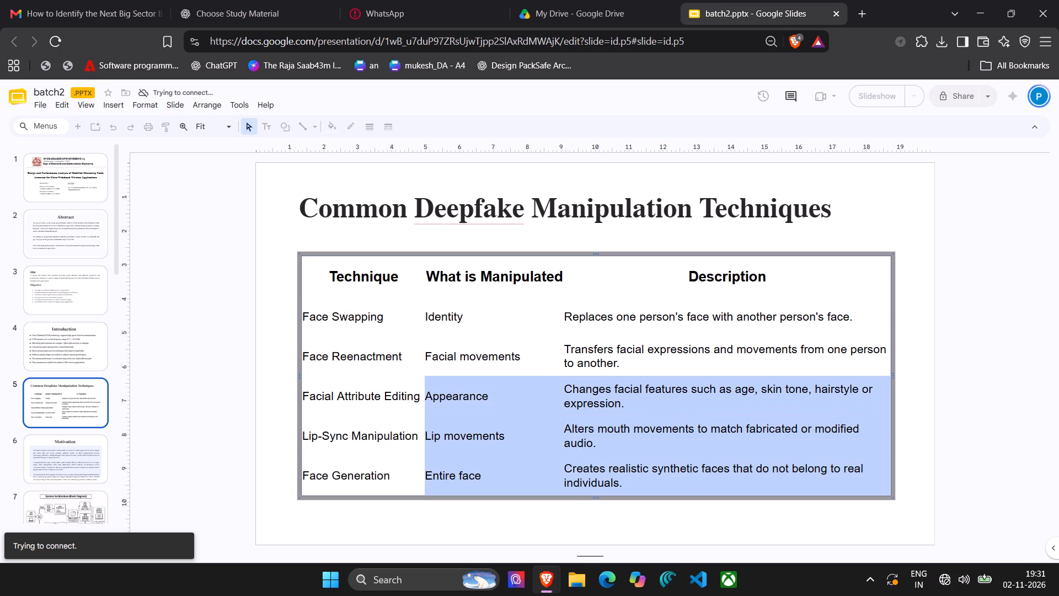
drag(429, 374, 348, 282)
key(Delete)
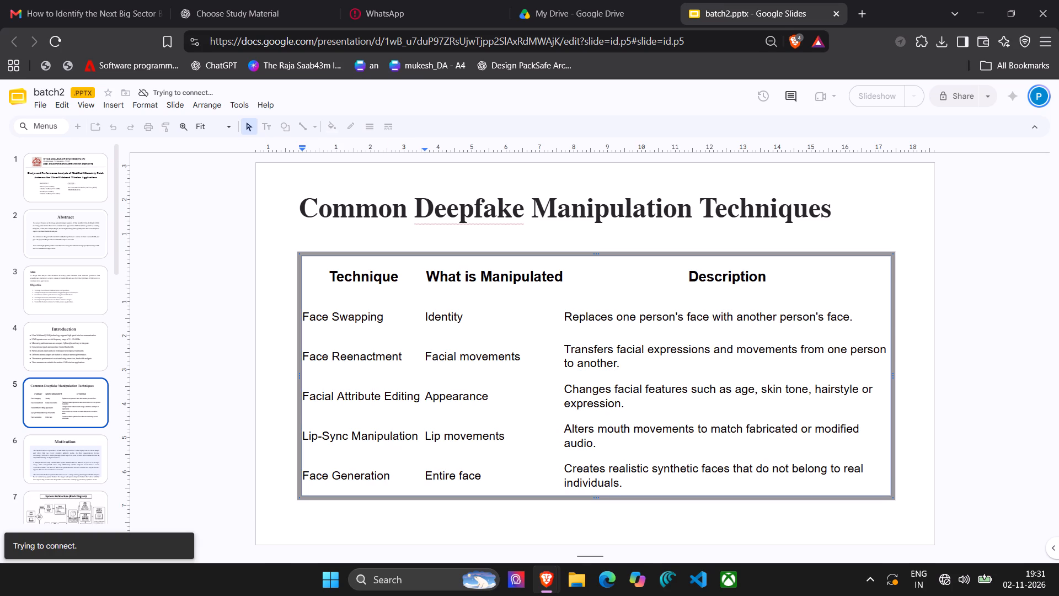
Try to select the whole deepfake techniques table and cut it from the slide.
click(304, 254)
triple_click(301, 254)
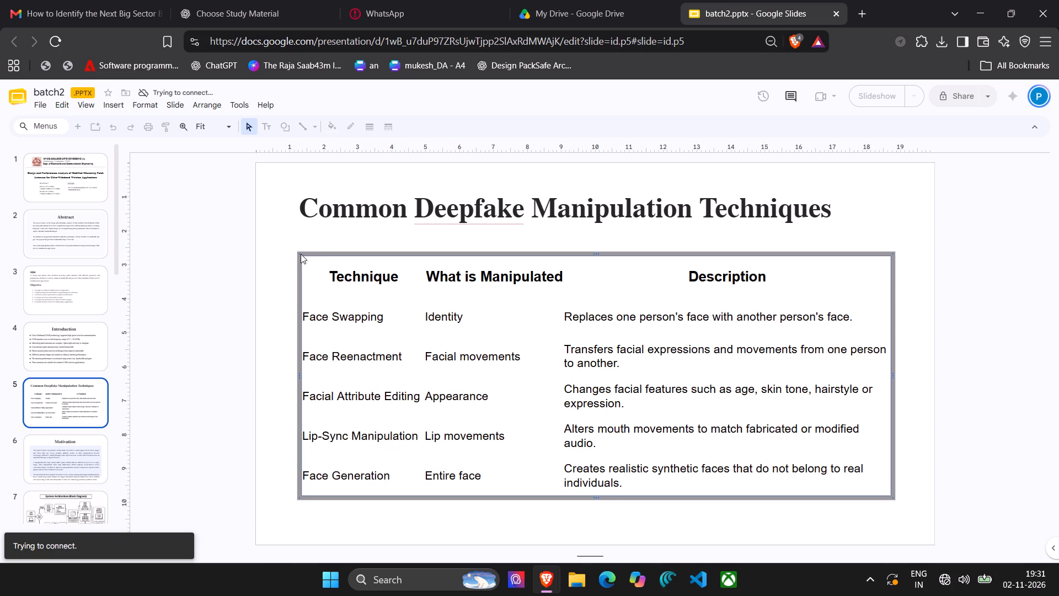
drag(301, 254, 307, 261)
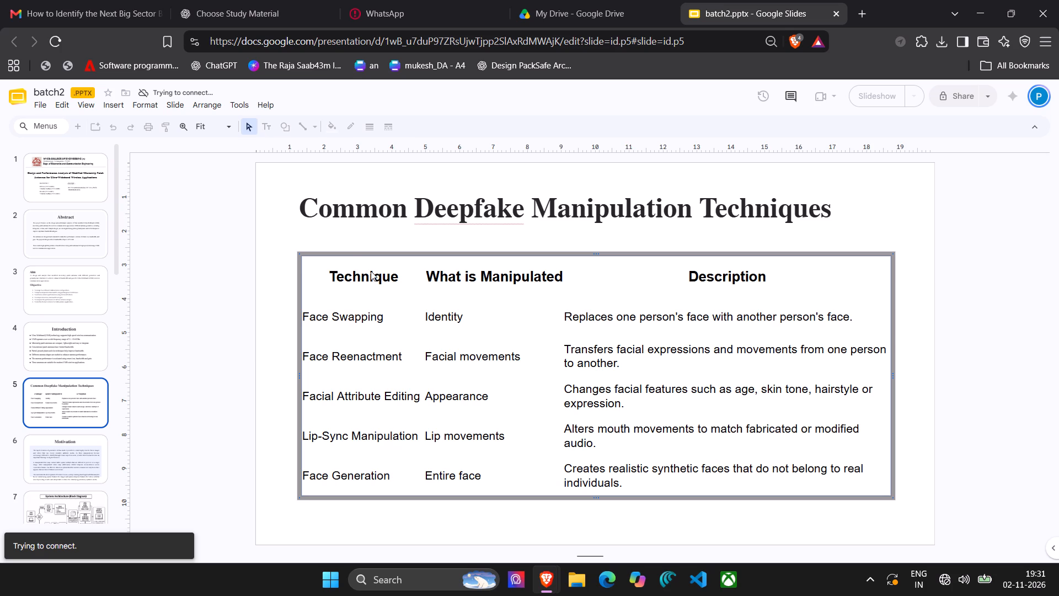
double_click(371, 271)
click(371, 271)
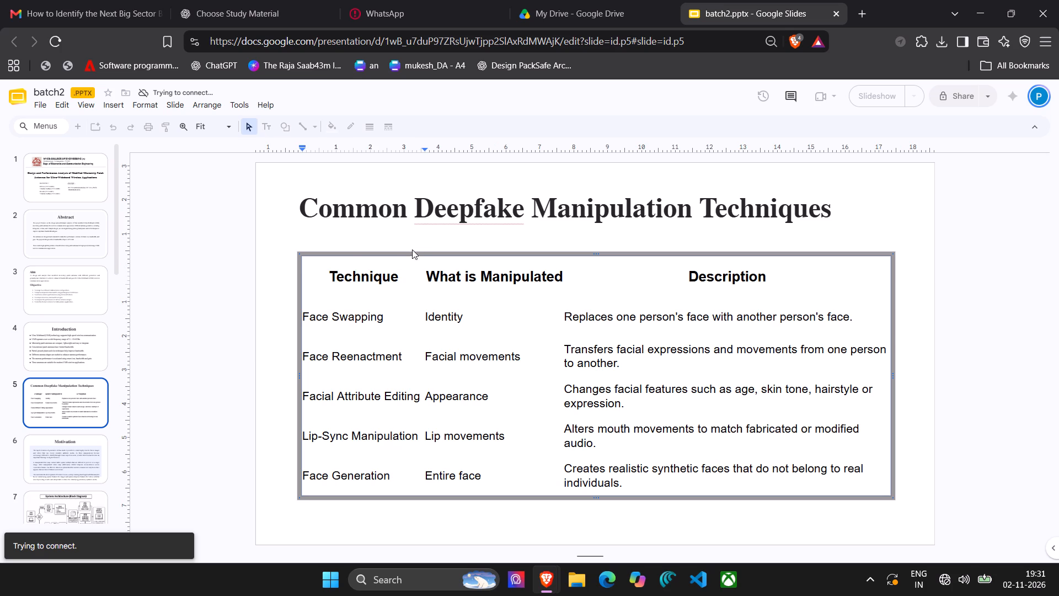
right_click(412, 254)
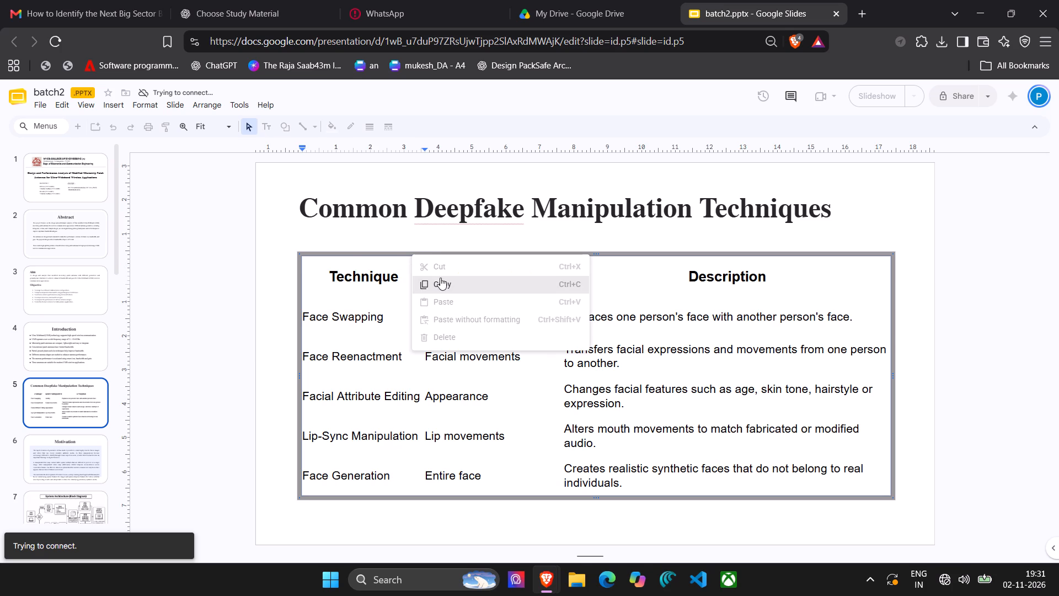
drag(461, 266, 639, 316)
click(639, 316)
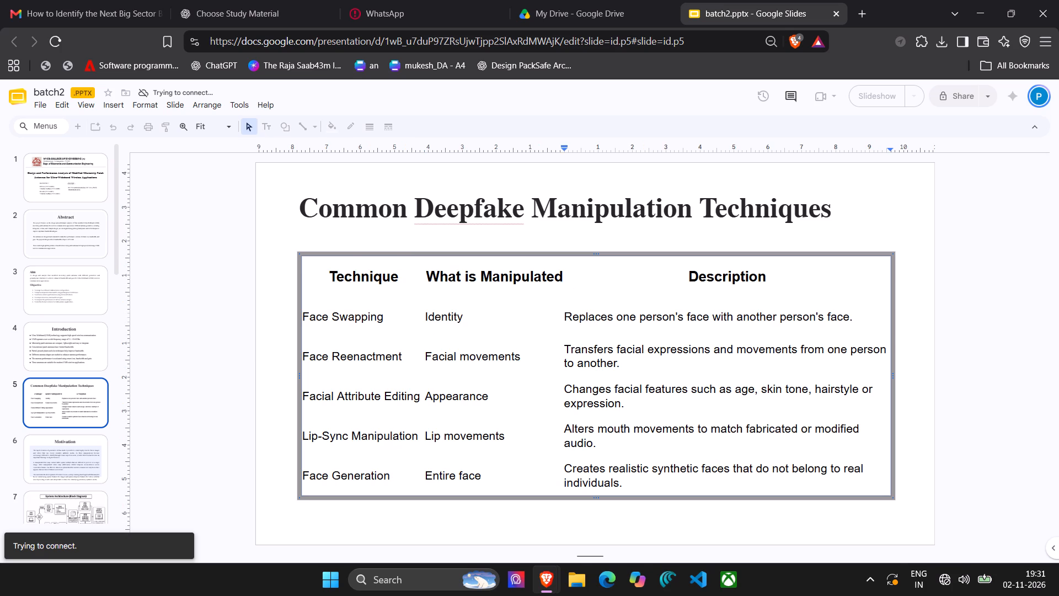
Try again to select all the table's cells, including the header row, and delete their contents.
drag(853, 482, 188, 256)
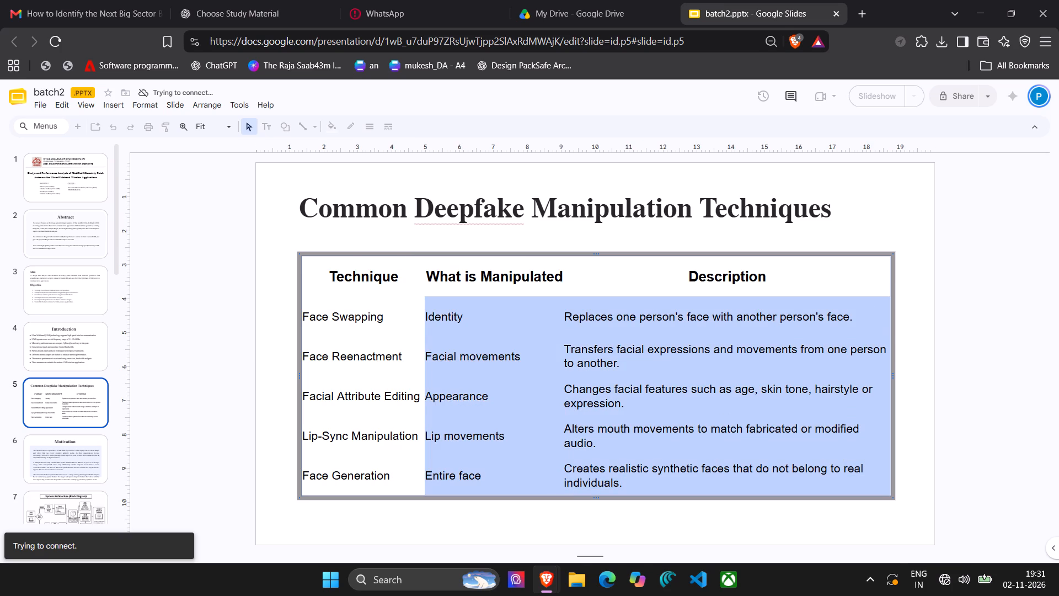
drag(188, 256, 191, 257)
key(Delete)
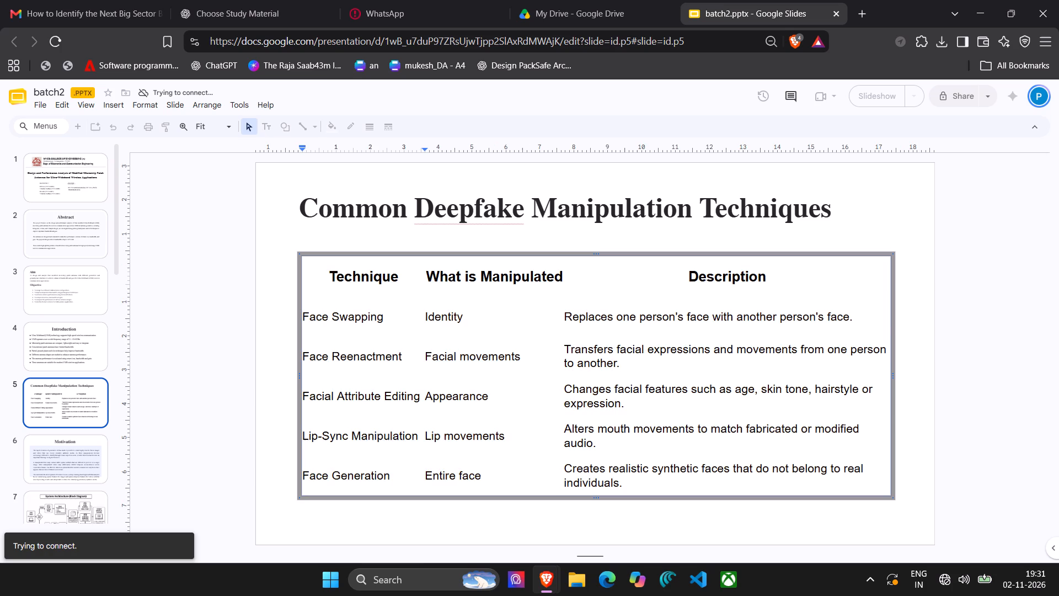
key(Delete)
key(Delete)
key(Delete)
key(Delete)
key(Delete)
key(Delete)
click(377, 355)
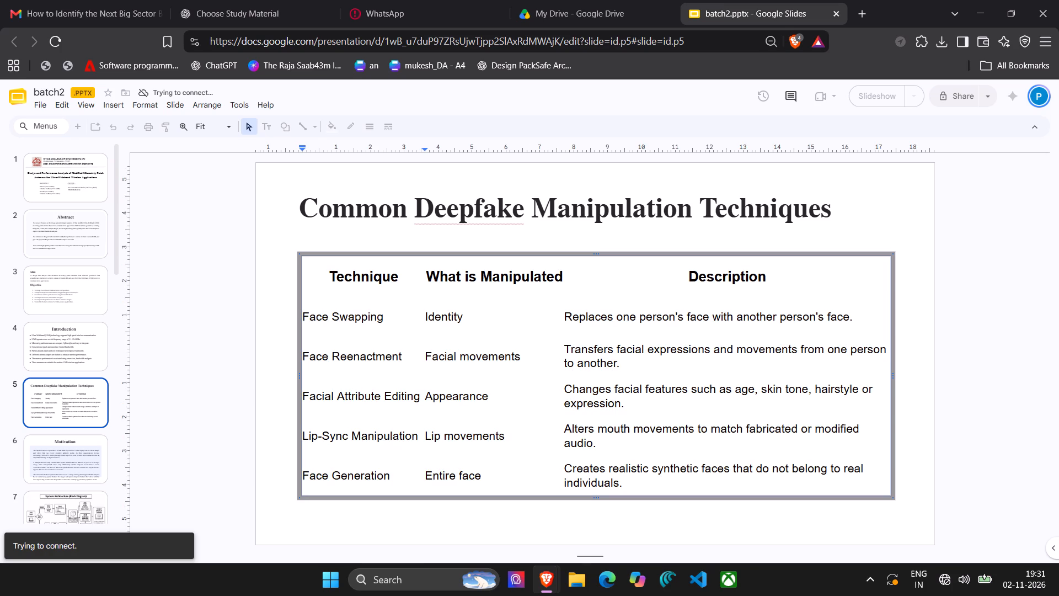
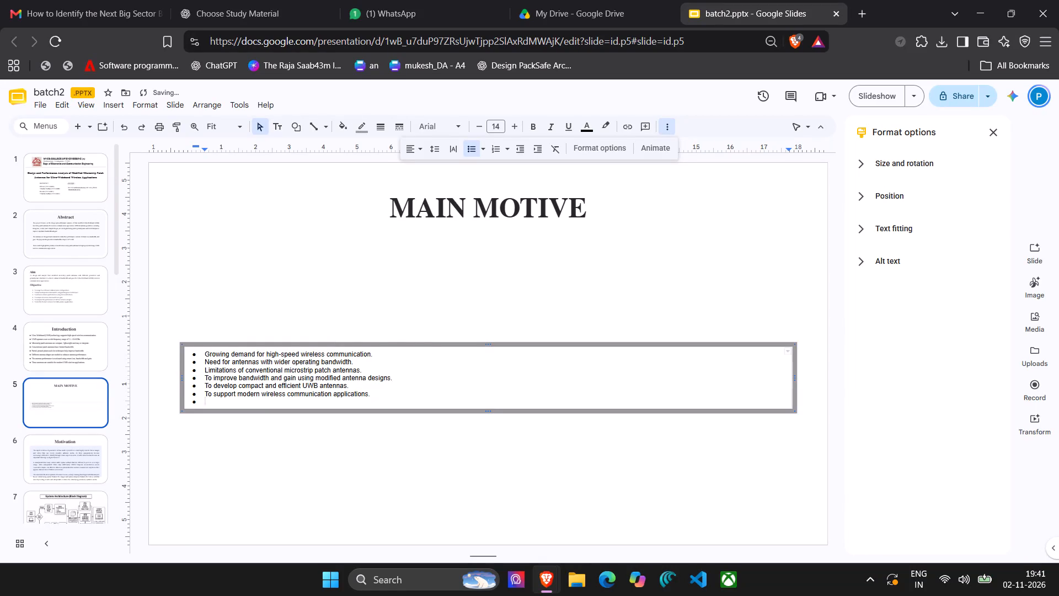
Enlarge the single-cell table holding the MAIN MOTIVE bullets, extending it up to just below the title and down near the slide's bottom.
drag(446, 349, 451, 244)
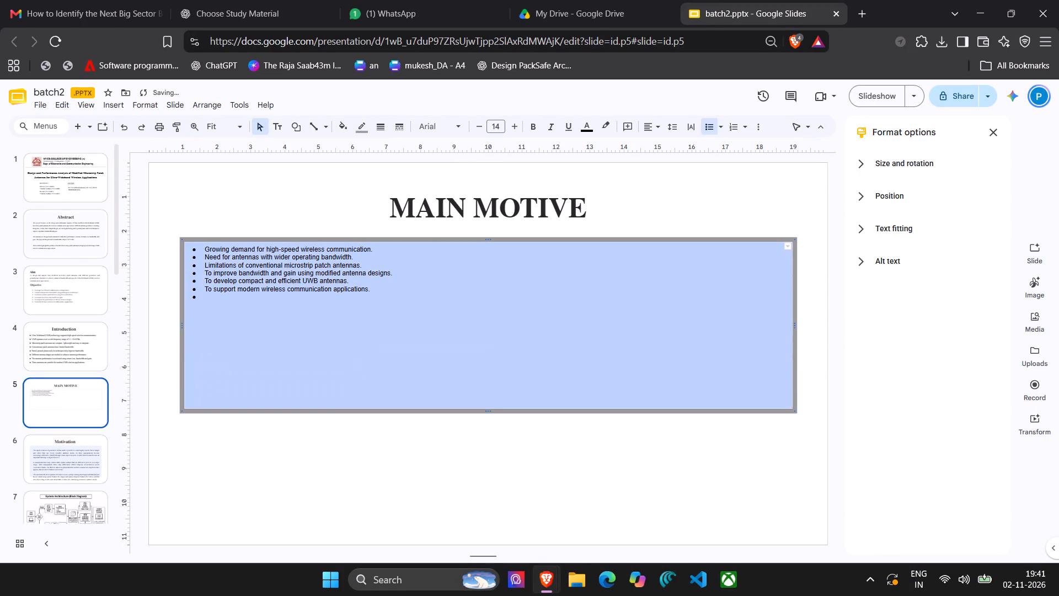
drag(487, 412, 490, 451)
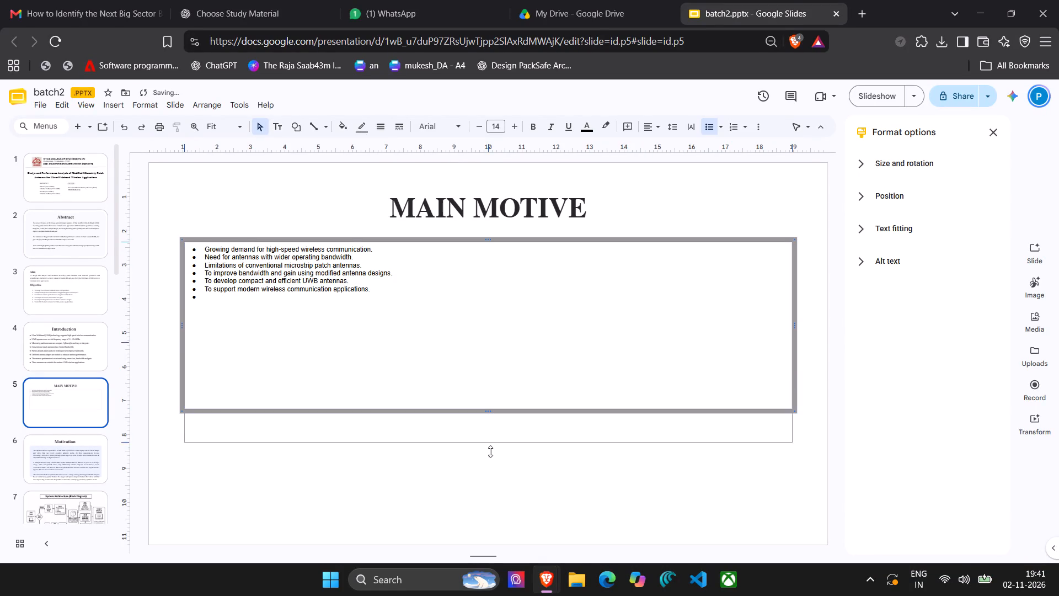
drag(490, 451, 493, 499)
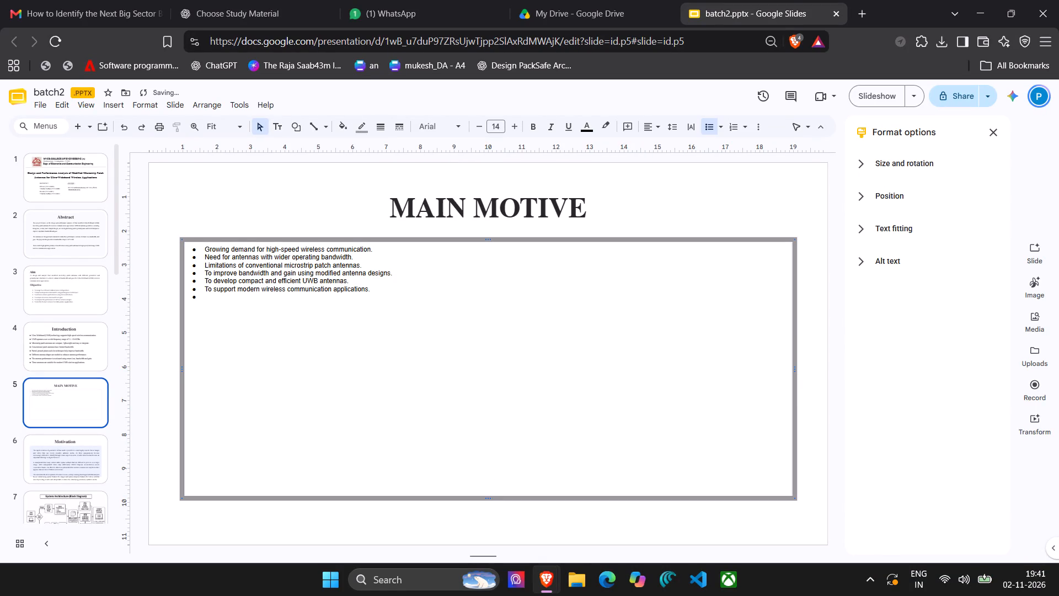
Delete the empty last bullet below "To support modern wireless communication applications.".
click(211, 299)
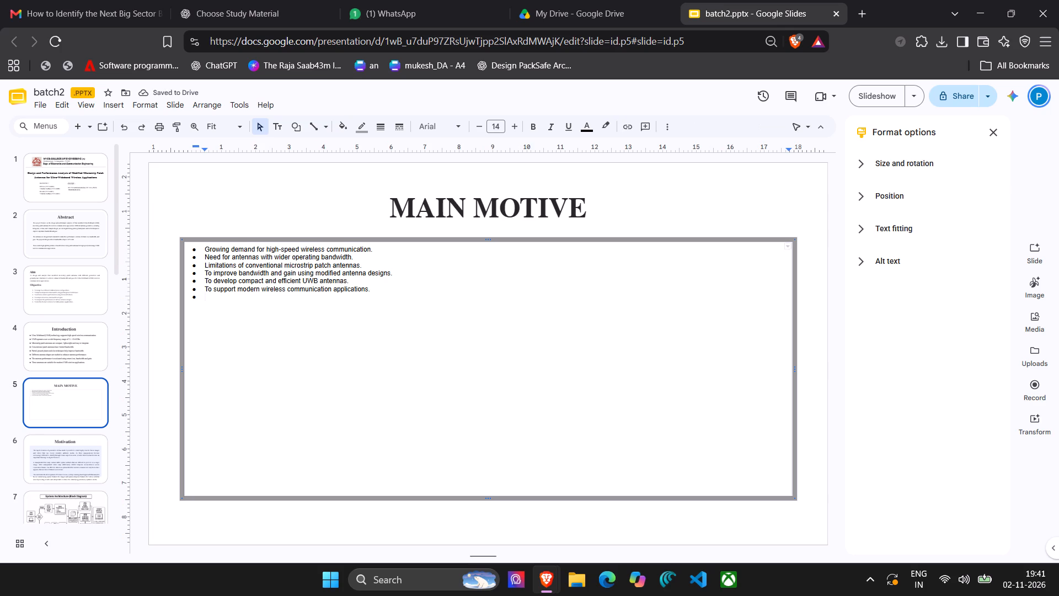
key(BackSpace)
Increase the font size of all six MAIN MOTIVE bullet points to 40.
drag(369, 291, 203, 242)
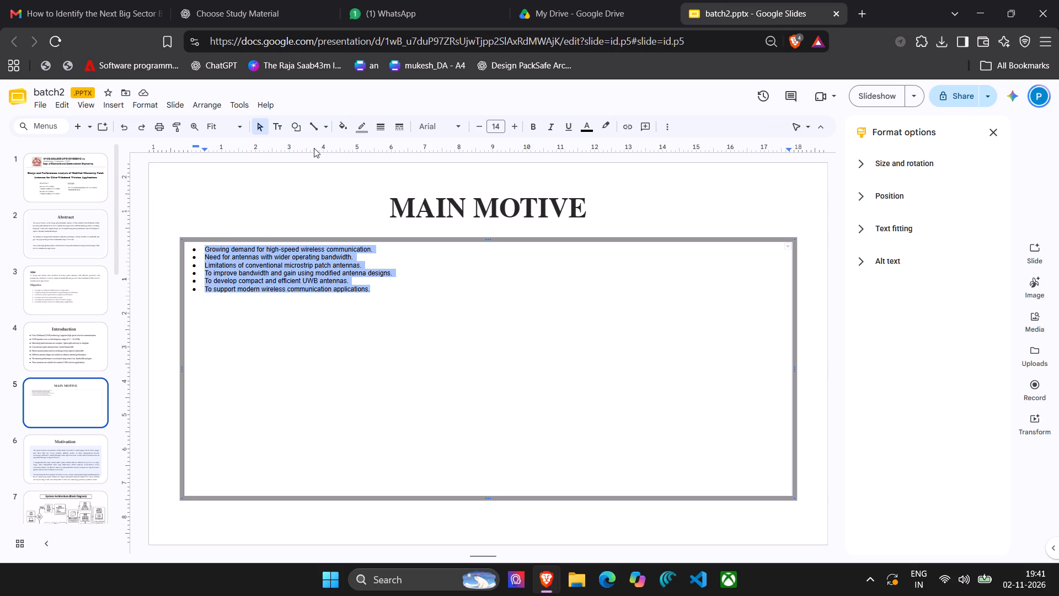
triple_click(516, 128)
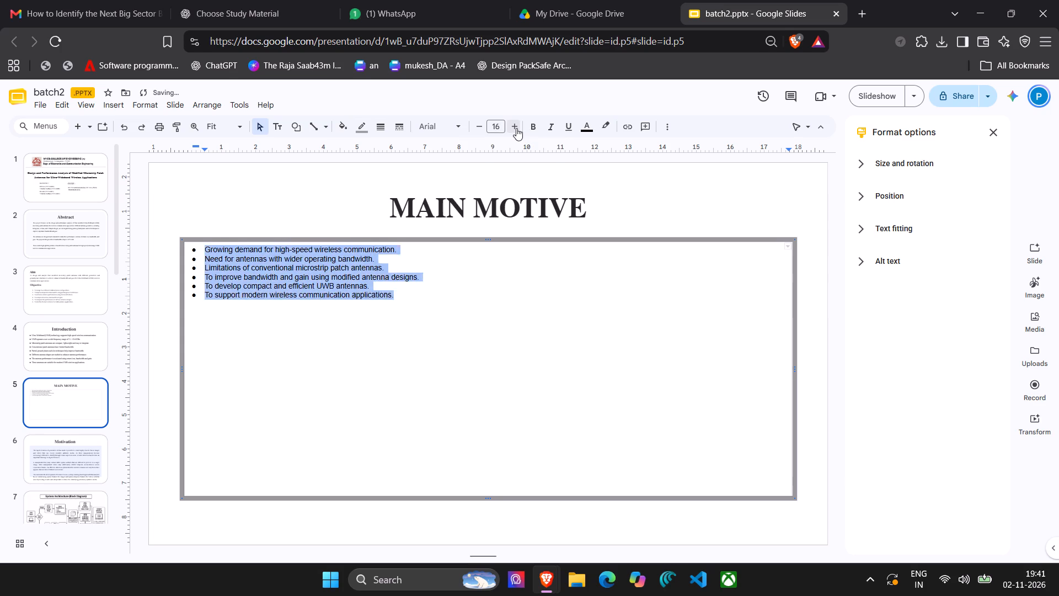
triple_click(516, 128)
triple_click(516, 128)
triple_click(516, 128)
triple_click(516, 128)
triple_click(516, 128)
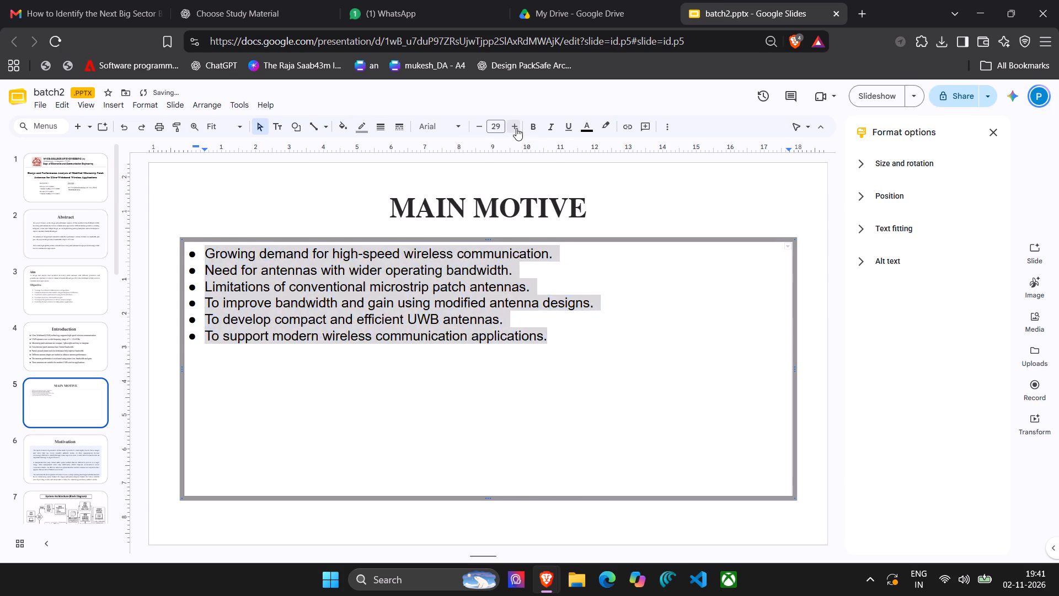
triple_click(516, 128)
triple_click(516, 128)
triple_click(516, 128)
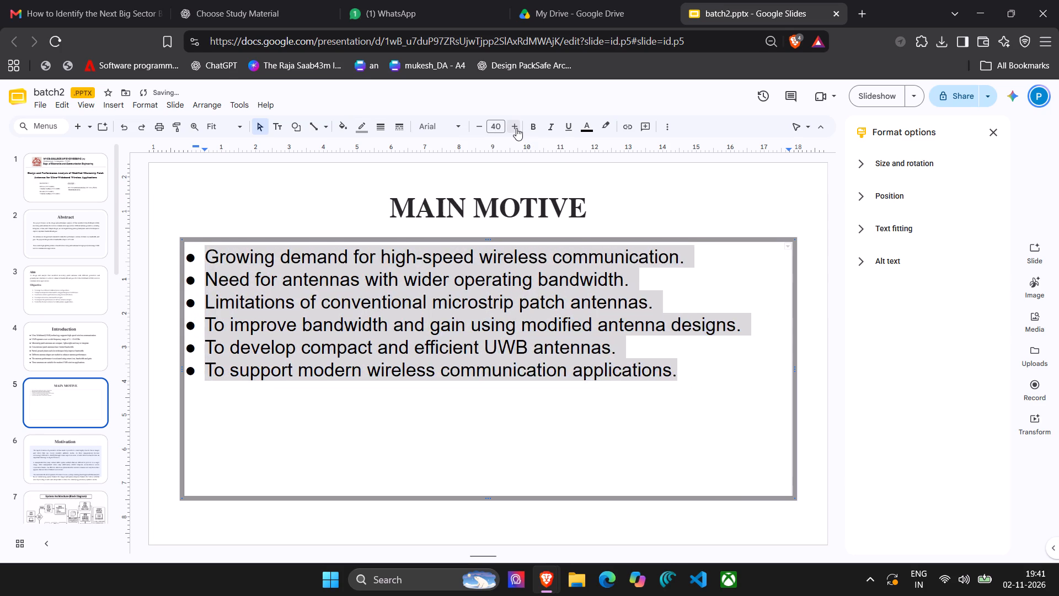
Try a larger size for the MAIN MOTIVE bullet text, settling on font size 40.
click(516, 128)
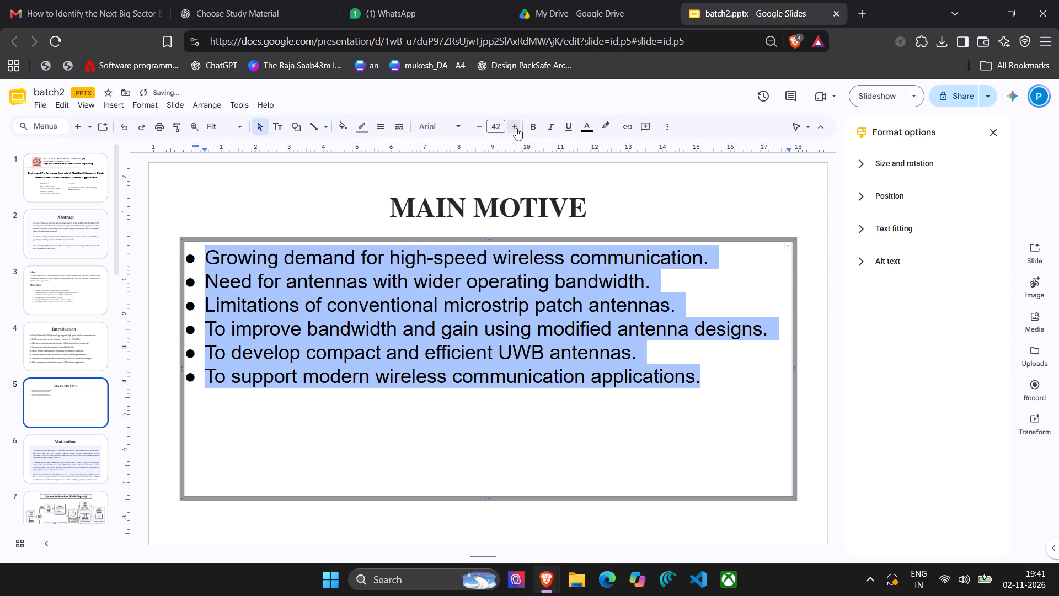
double_click(477, 121)
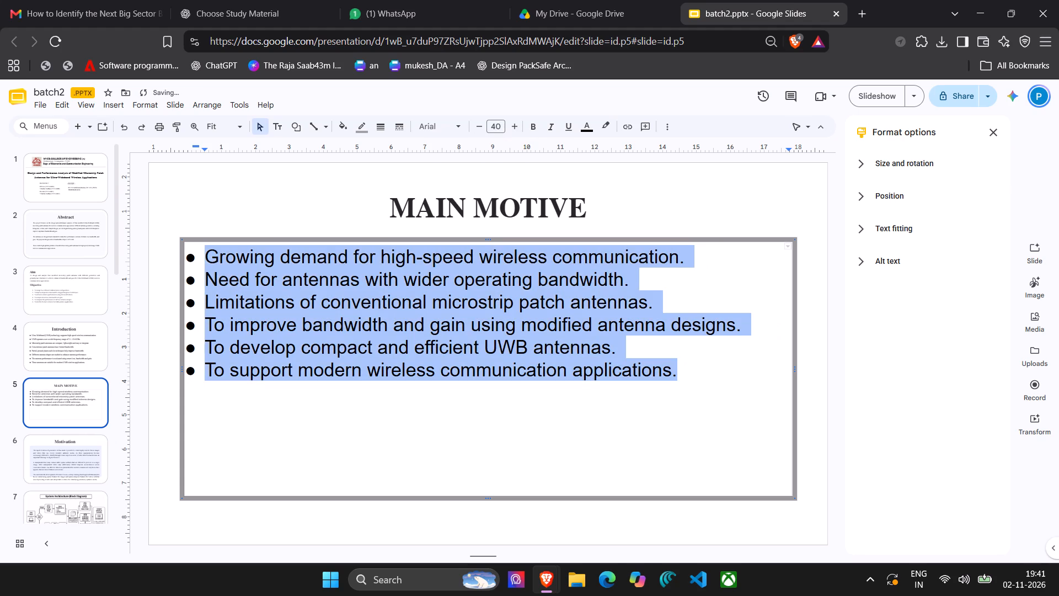
Add an unbulleted blank line after each of the first three MAIN MOTIVE bullets to space them out.
click(715, 257)
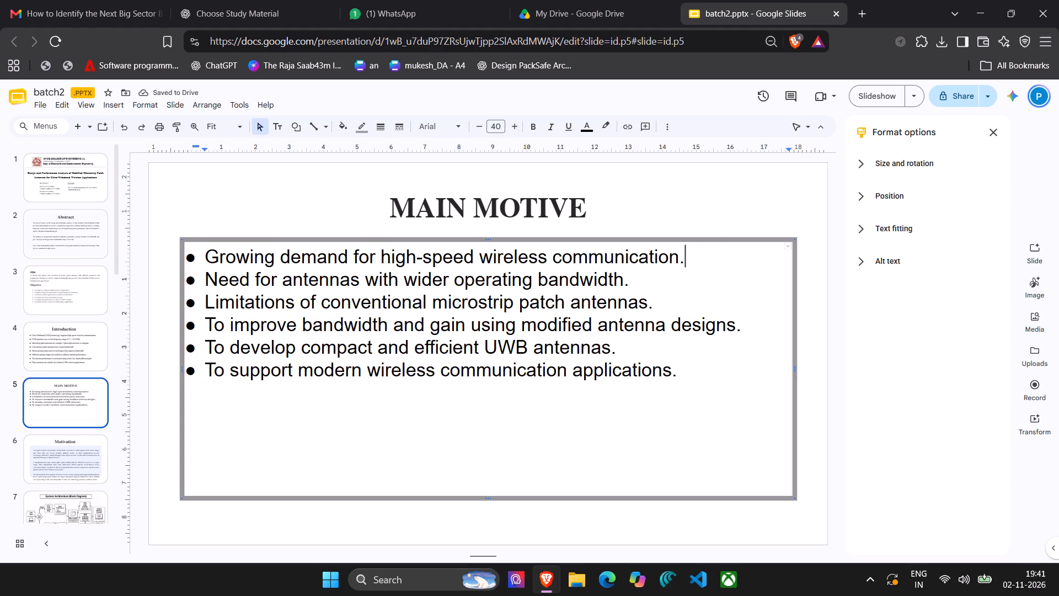
key(Return)
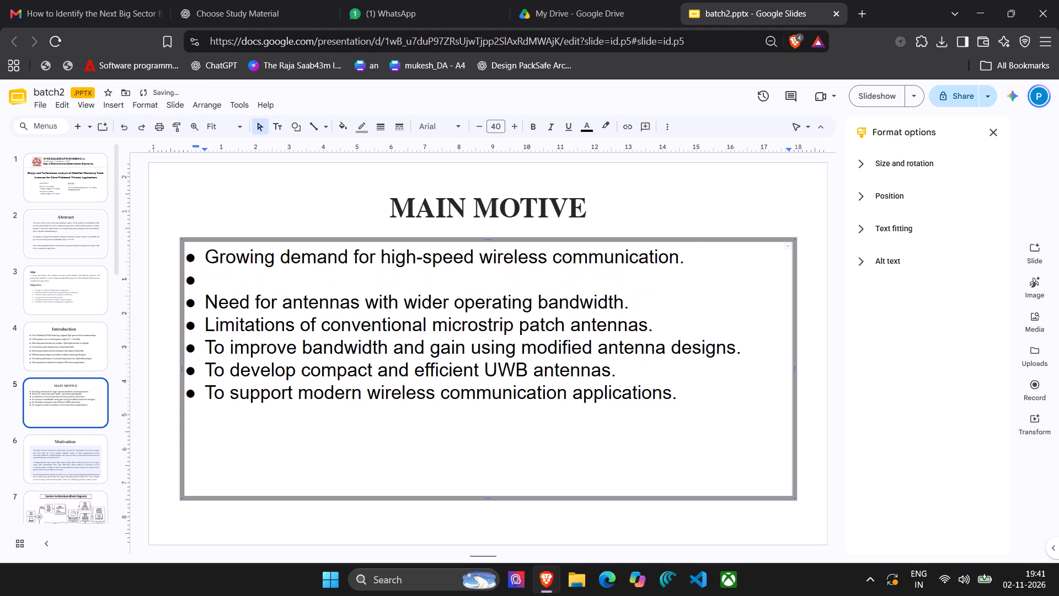
key(BackSpace)
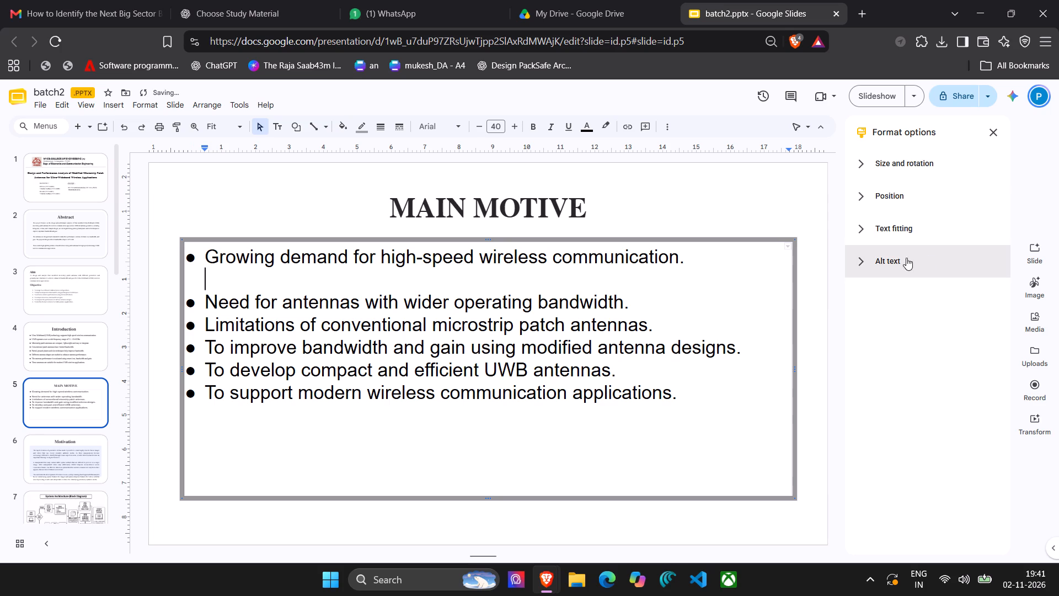
click(651, 305)
key(Return)
key(BackSpace)
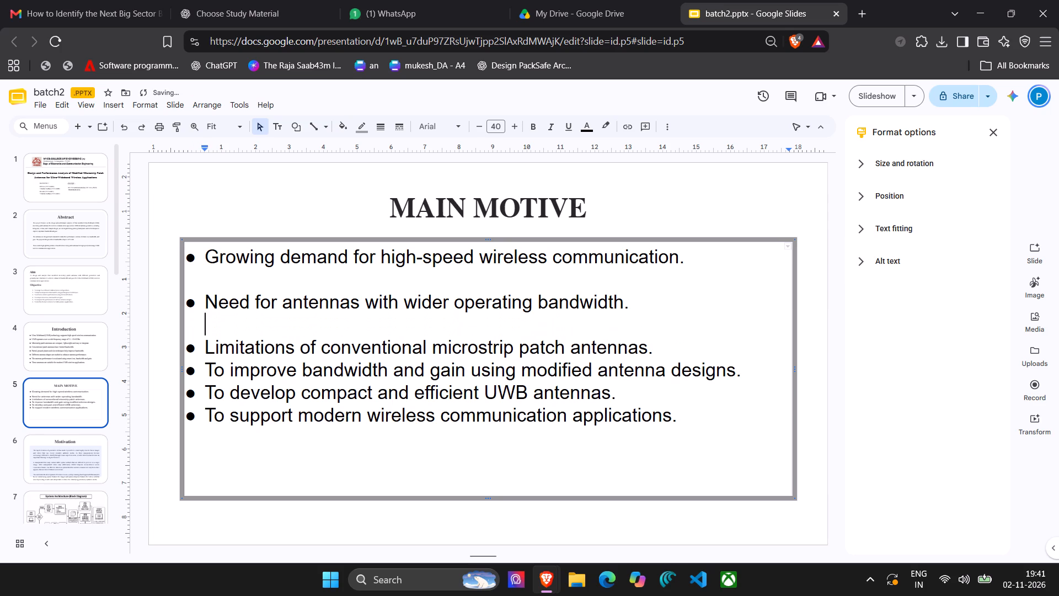
click(667, 352)
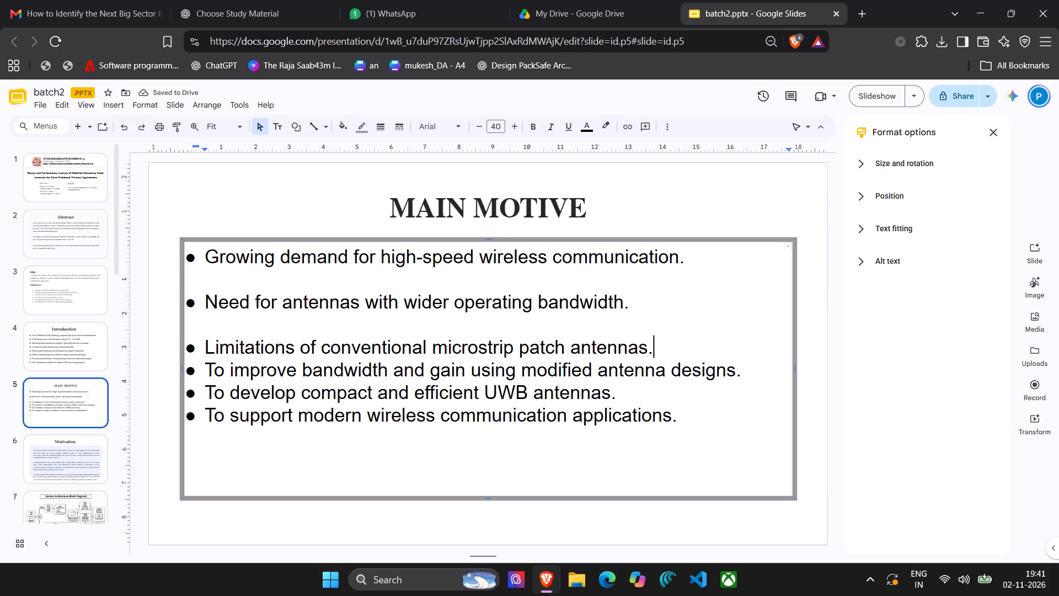
key(Return)
key(BackSpace)
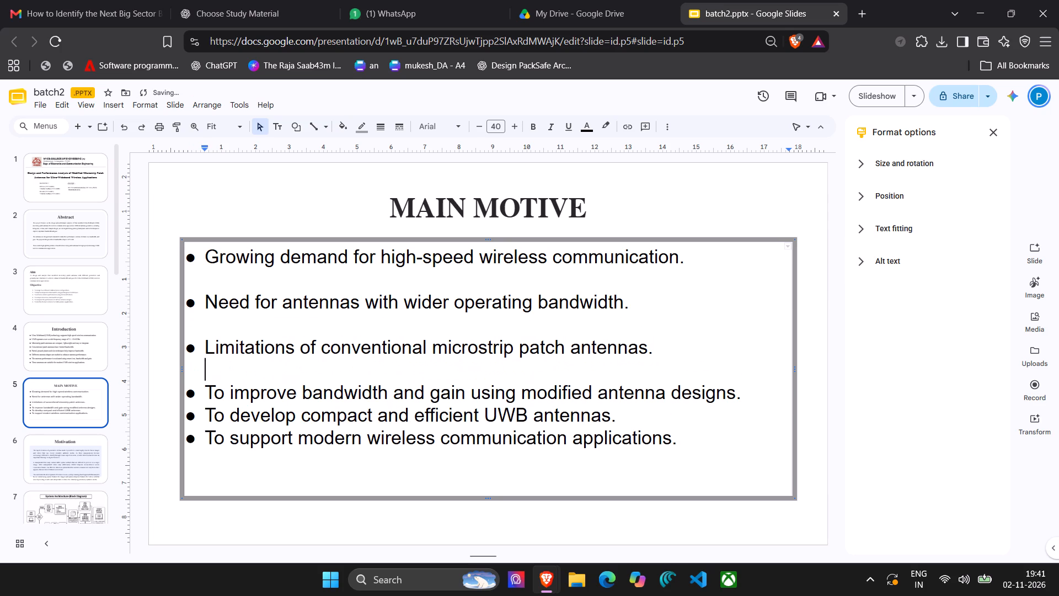
Add an unbulleted blank line after the fourth and fifth MAIN MOTIVE bullets to space them out.
click(763, 397)
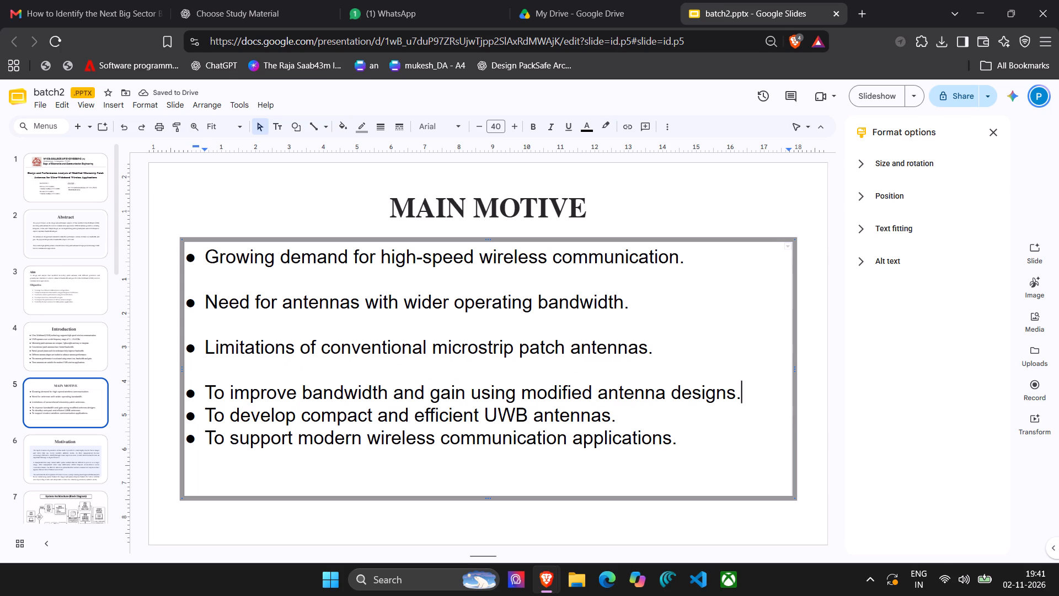
key(Return)
key(BackSpace)
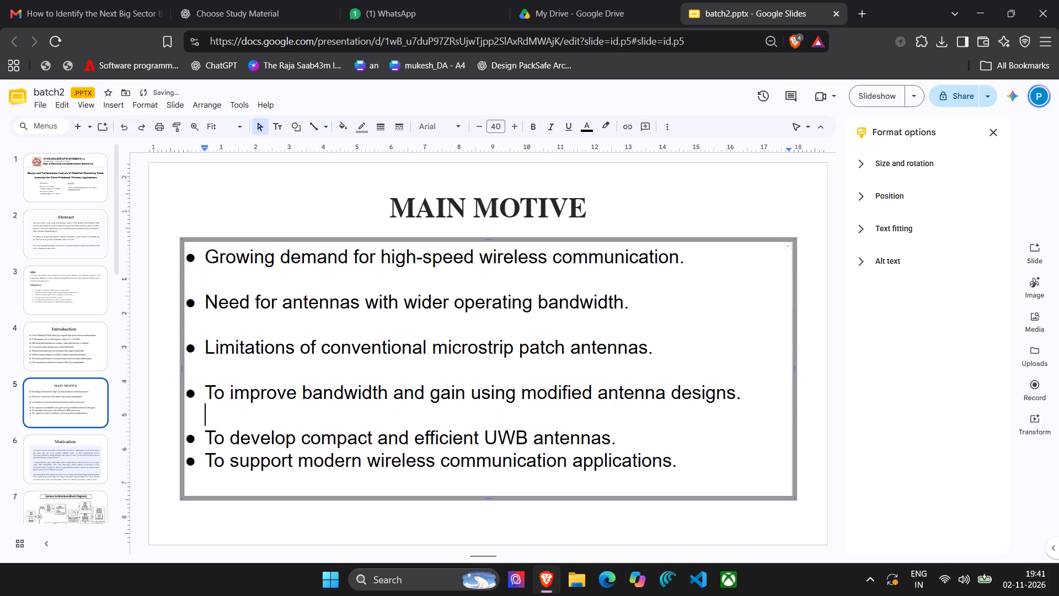
click(652, 440)
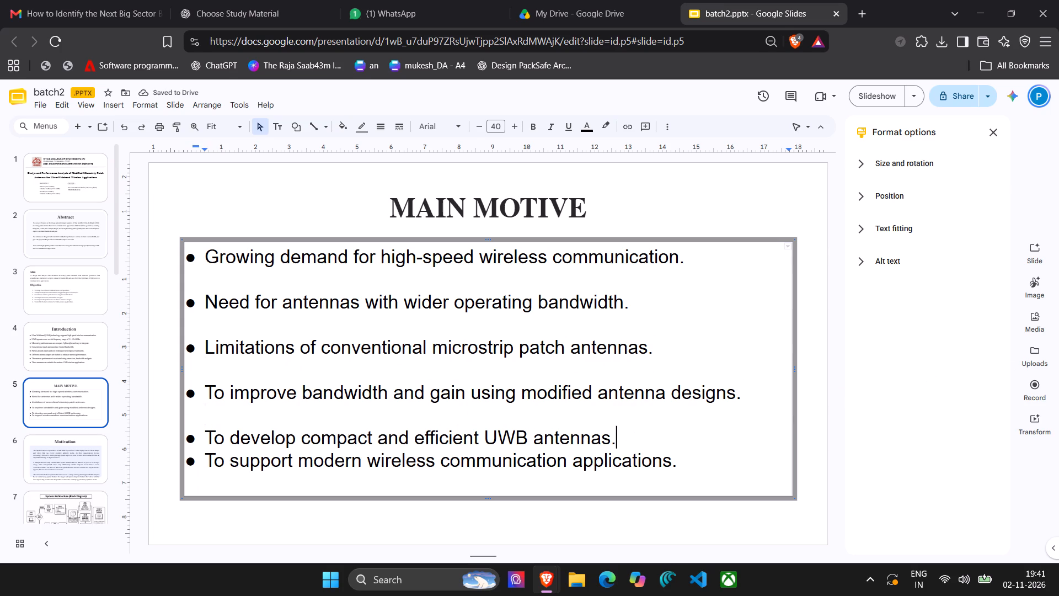
key(Return)
key(BackSpace)
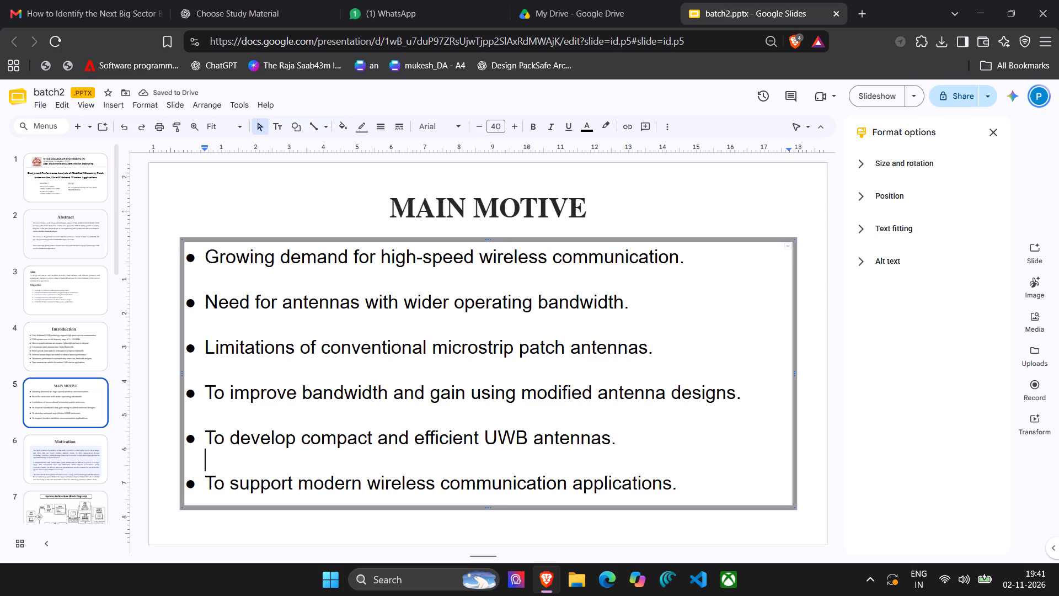
Shift the MAIN MOTIVE bullet box slightly up and to the right on the slide.
drag(470, 504, 467, 471)
drag(678, 439, 591, 507)
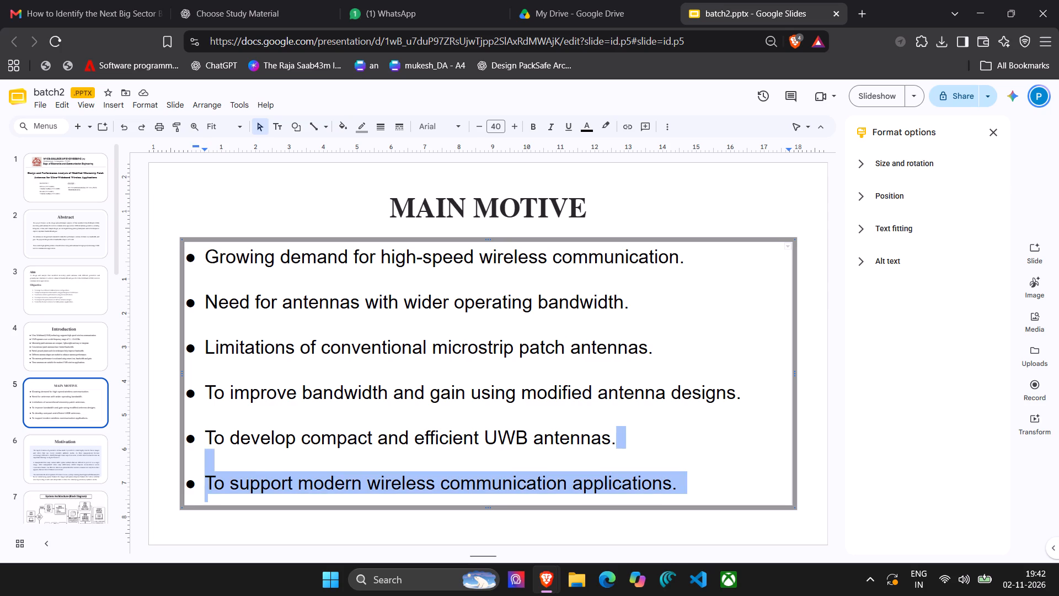
drag(591, 507, 496, 508)
click(496, 508)
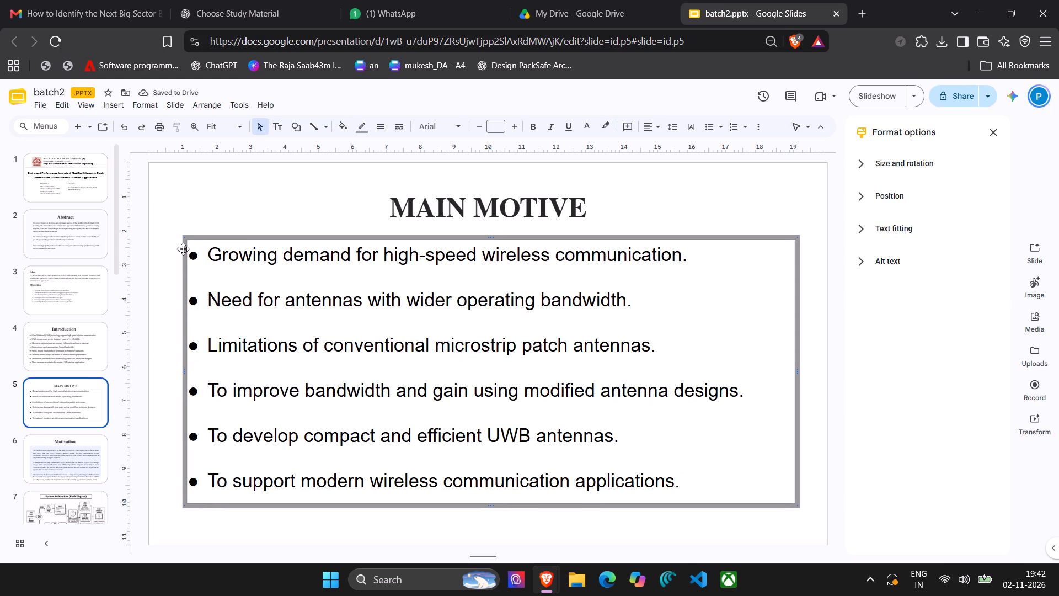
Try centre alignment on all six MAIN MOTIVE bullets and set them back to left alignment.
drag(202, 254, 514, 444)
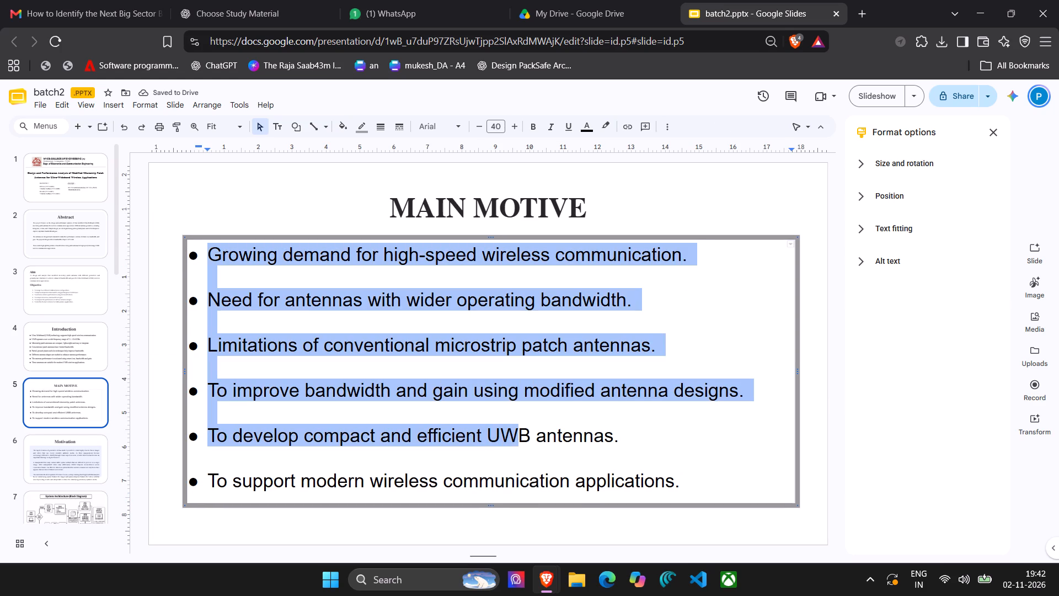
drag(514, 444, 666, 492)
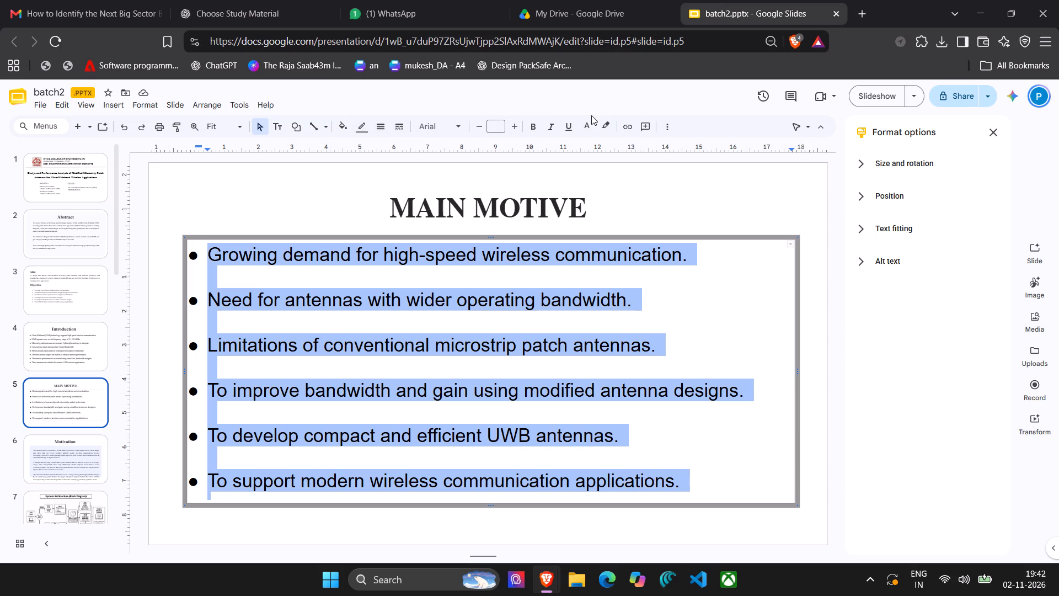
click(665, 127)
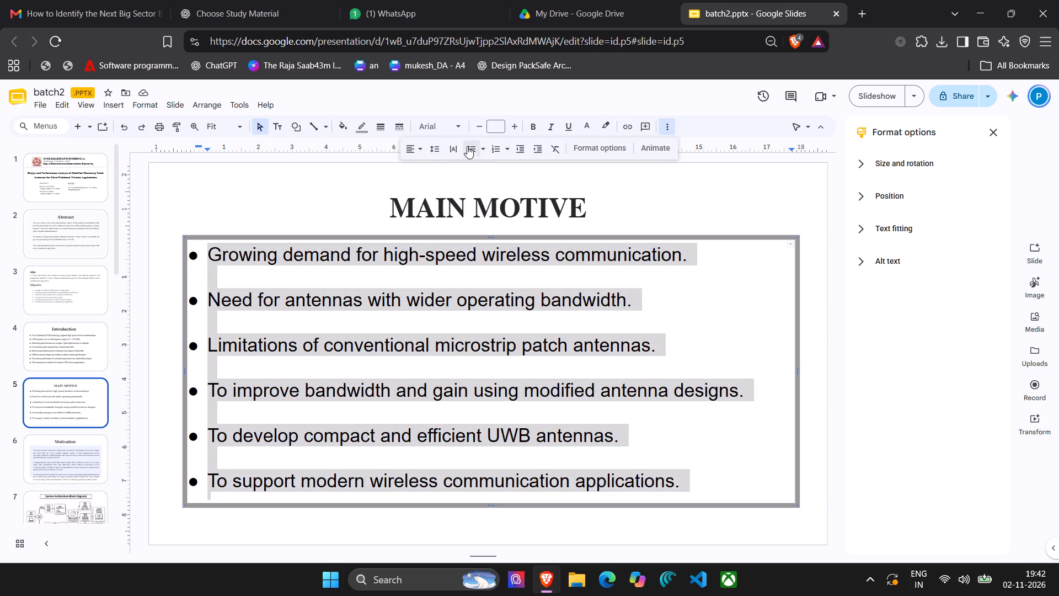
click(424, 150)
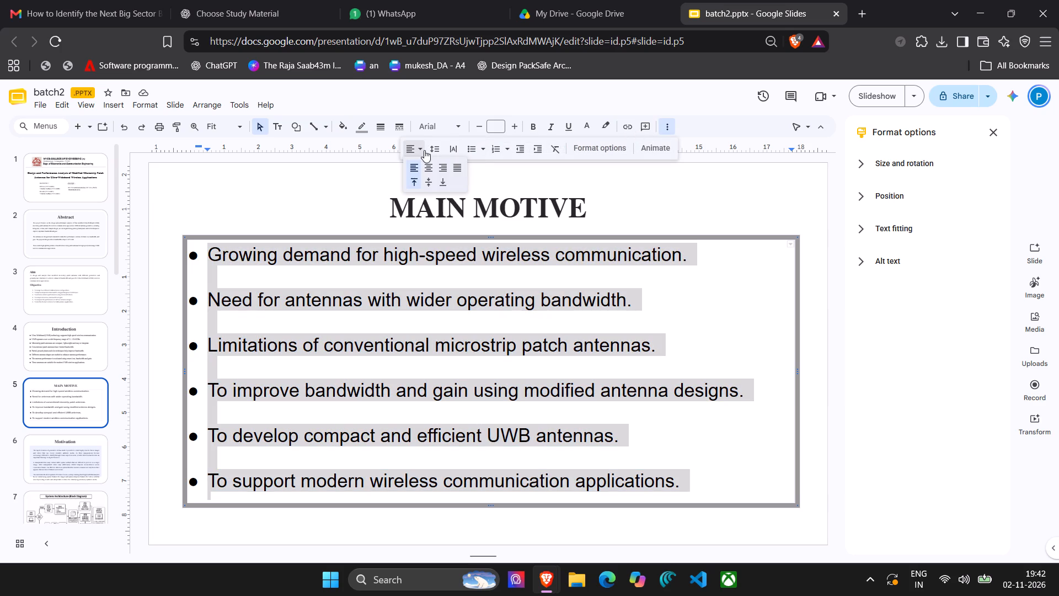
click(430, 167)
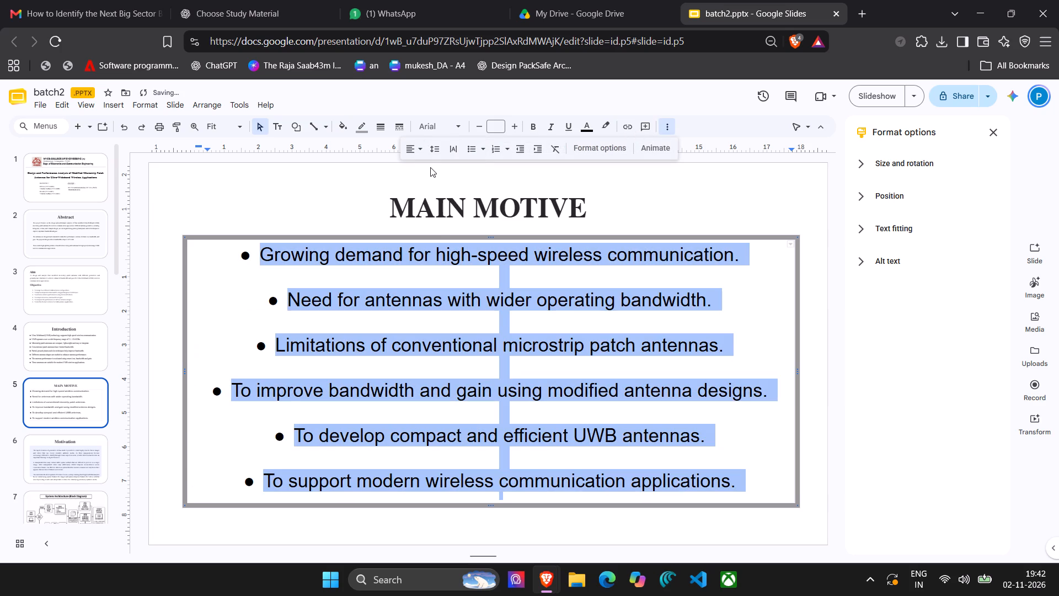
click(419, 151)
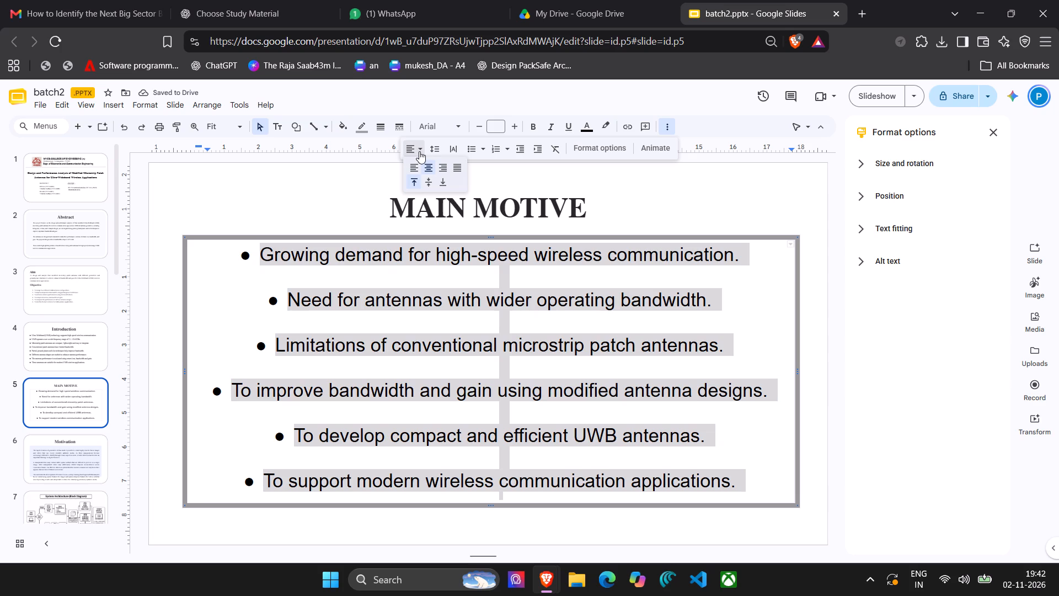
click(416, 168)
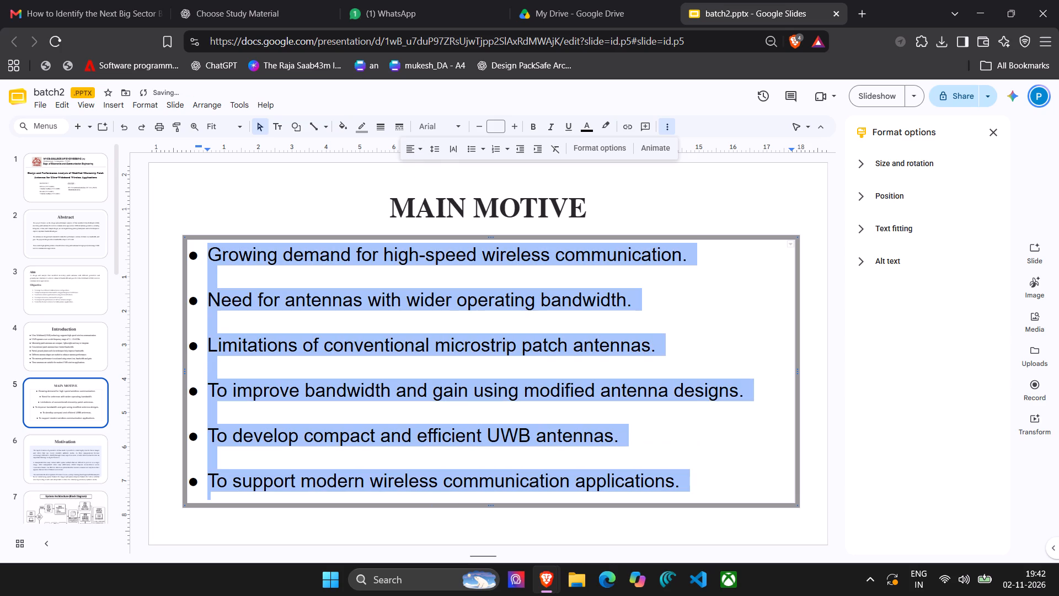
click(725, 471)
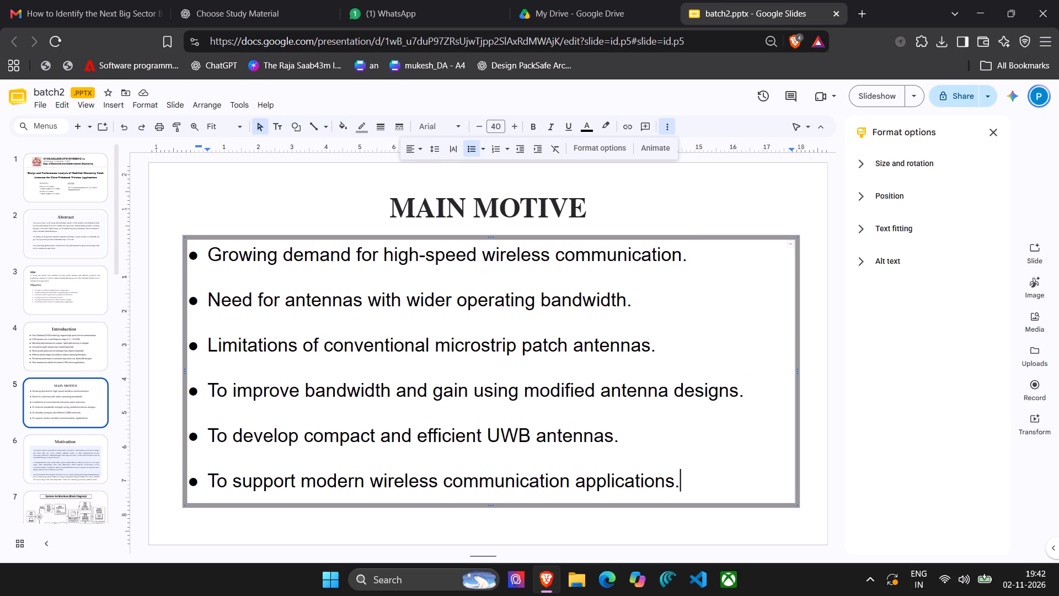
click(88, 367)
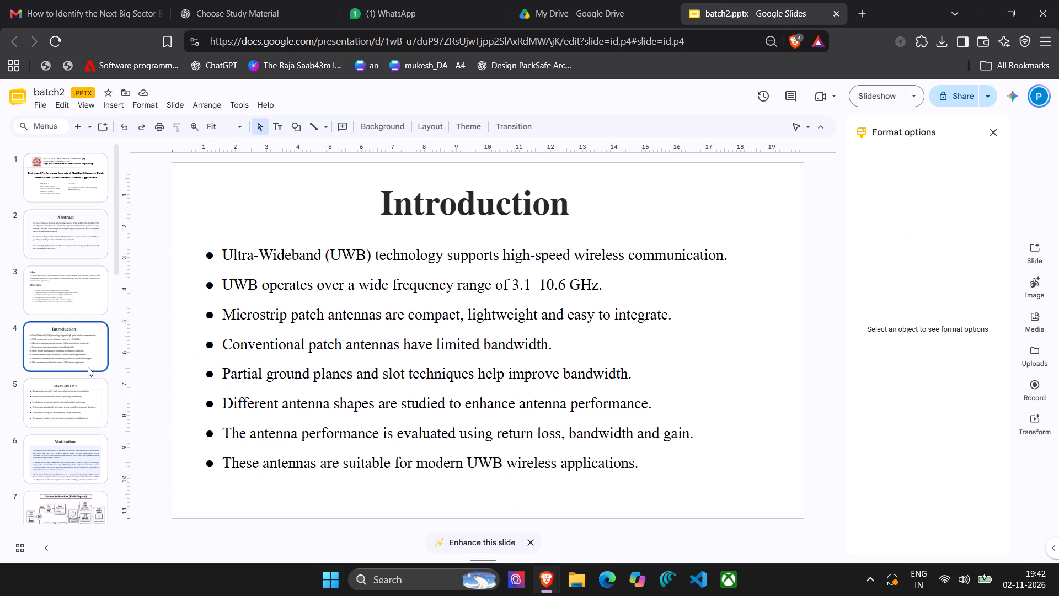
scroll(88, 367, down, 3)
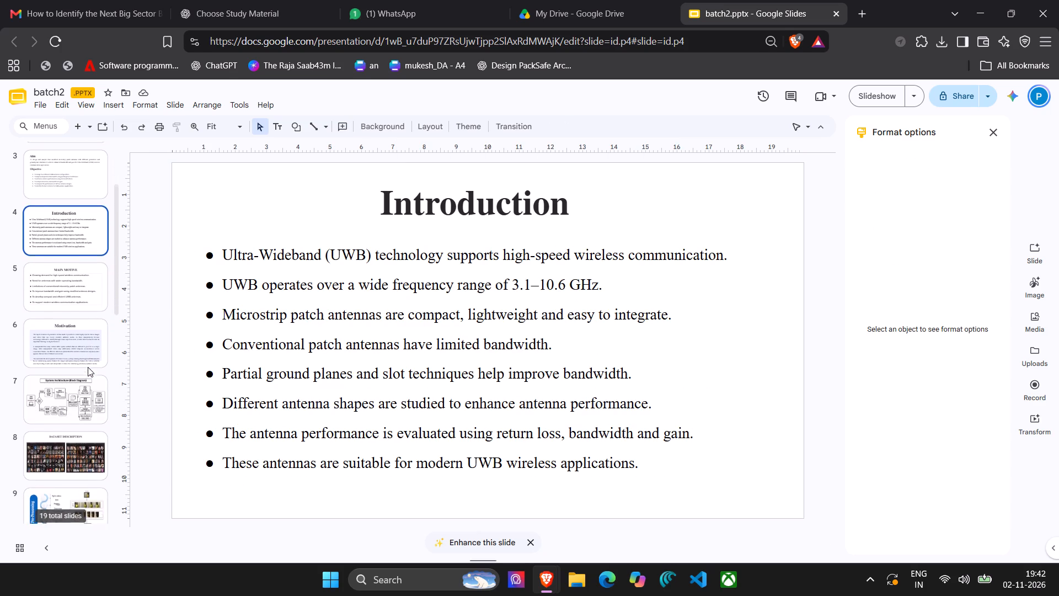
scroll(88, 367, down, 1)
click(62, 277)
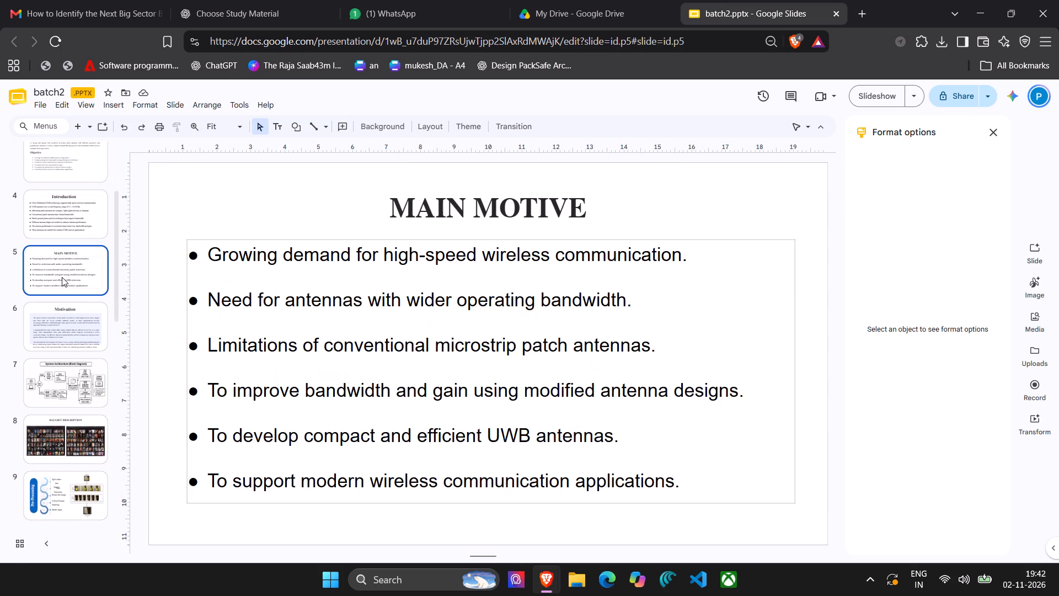
Compare the MAIN MOTIVE slide with the Motivation slide that follows it.
click(222, 348)
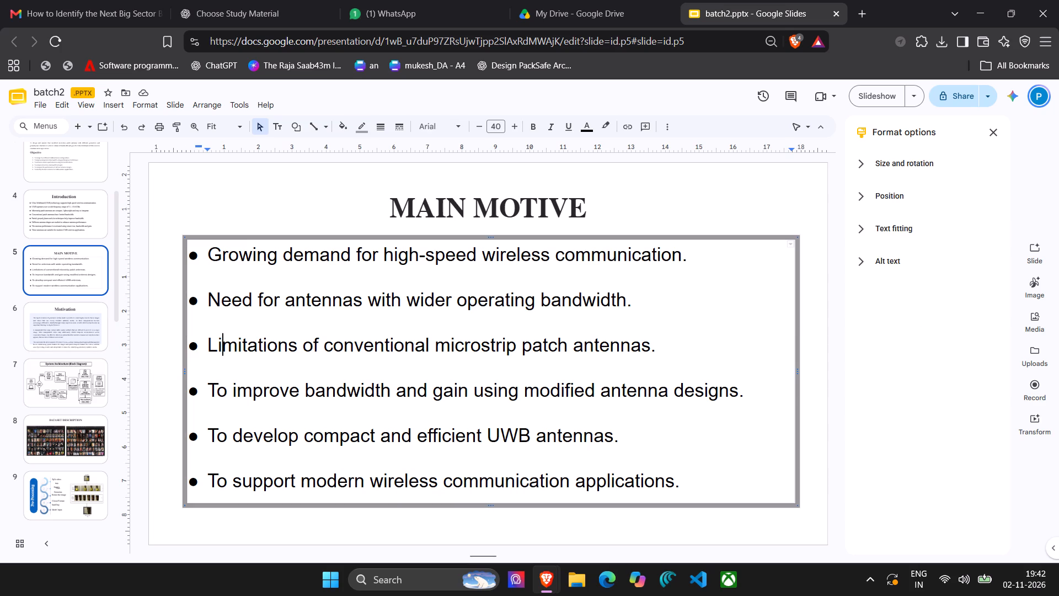
click(83, 324)
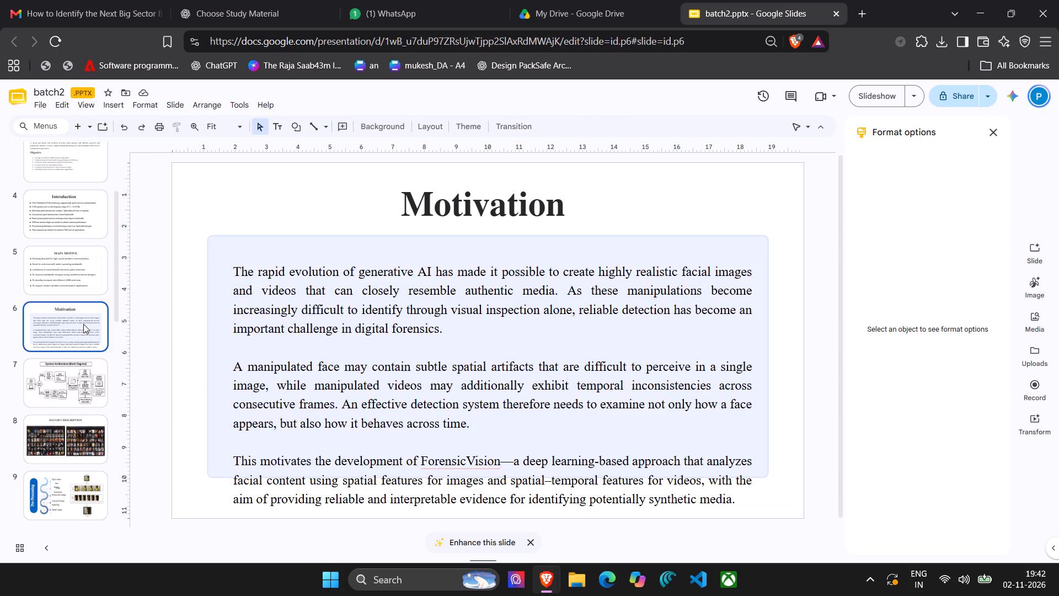
click(51, 254)
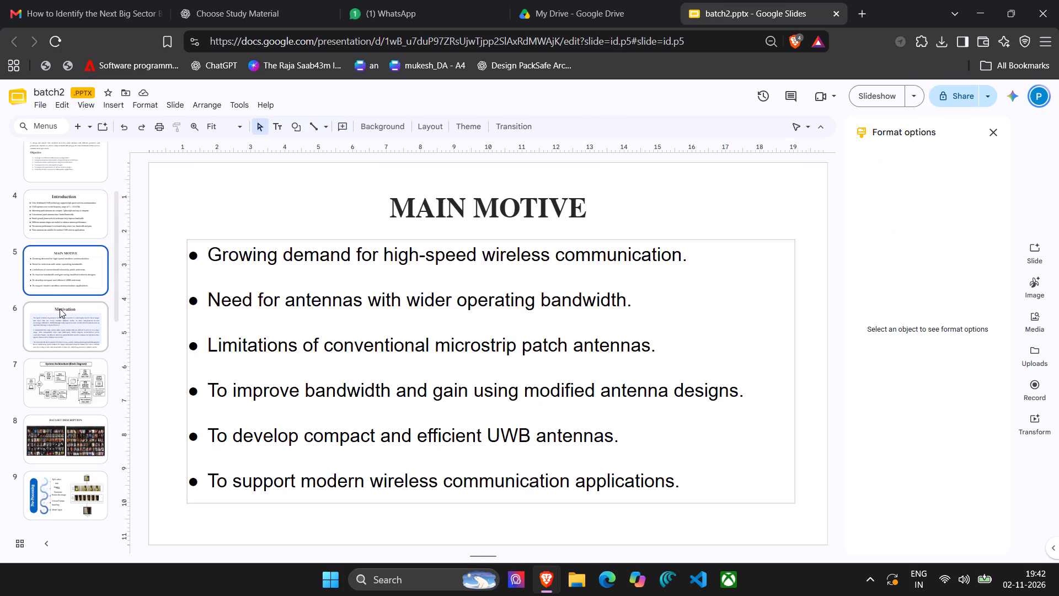
click(330, 296)
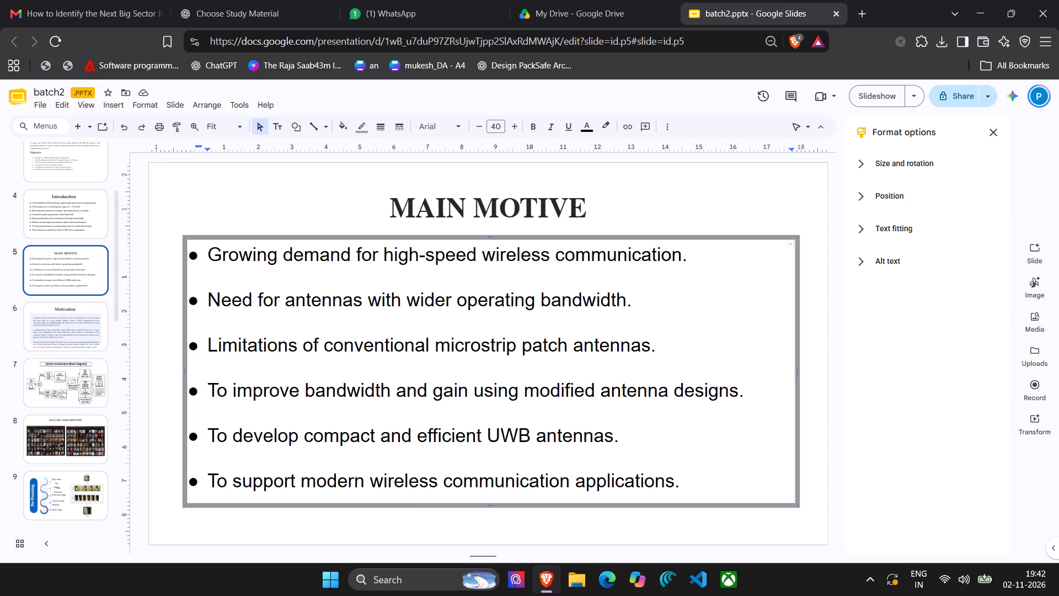
click(68, 330)
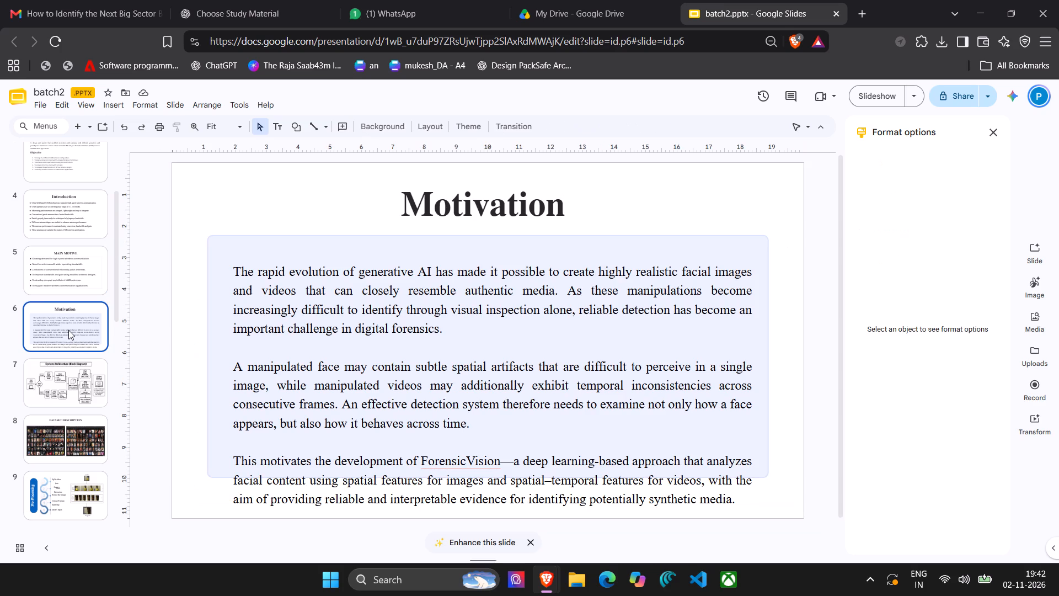
click(71, 274)
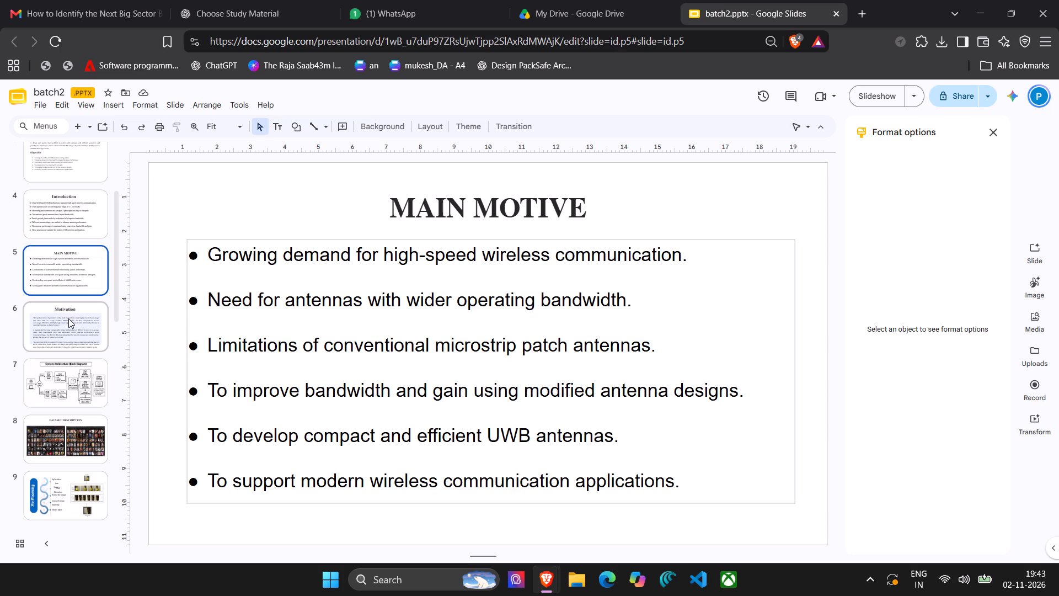
click(68, 318)
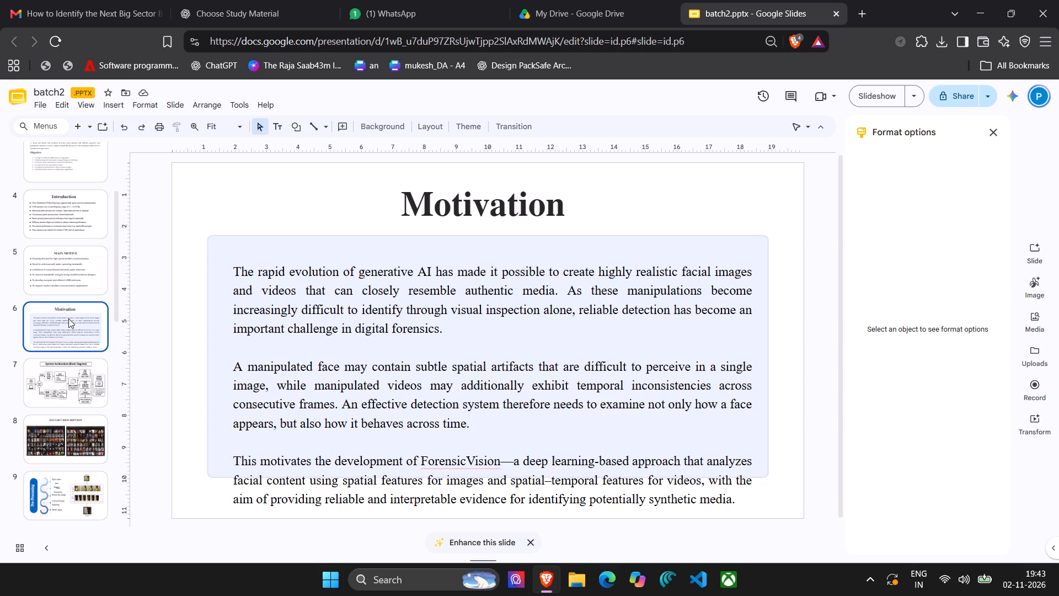
Look through the remaining slides, from the system architecture diagram to the Thank you slide, for old project content.
scroll(68, 318, down, 1)
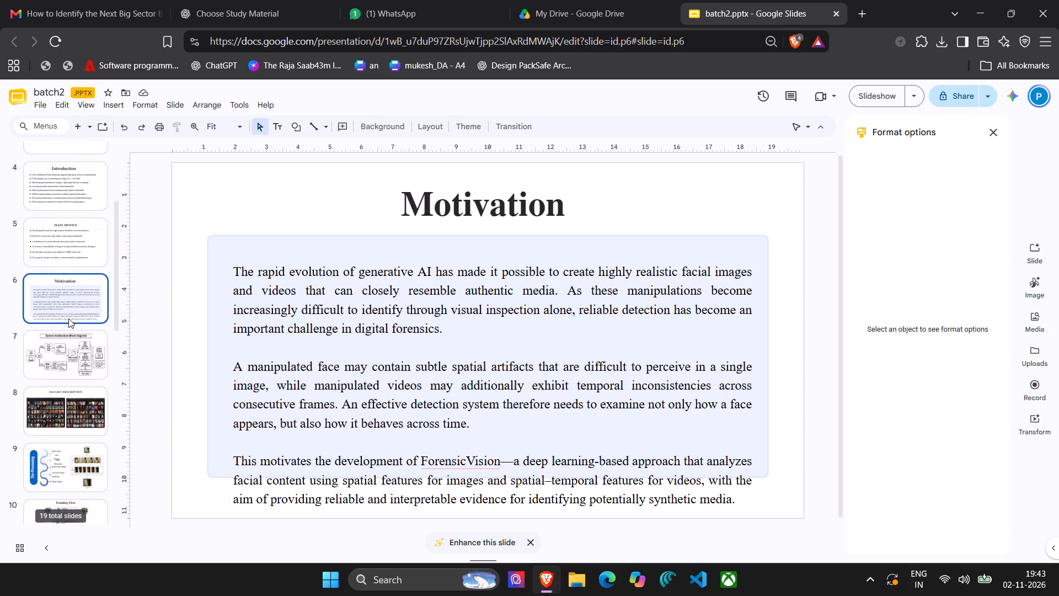
scroll(68, 318, down, 1)
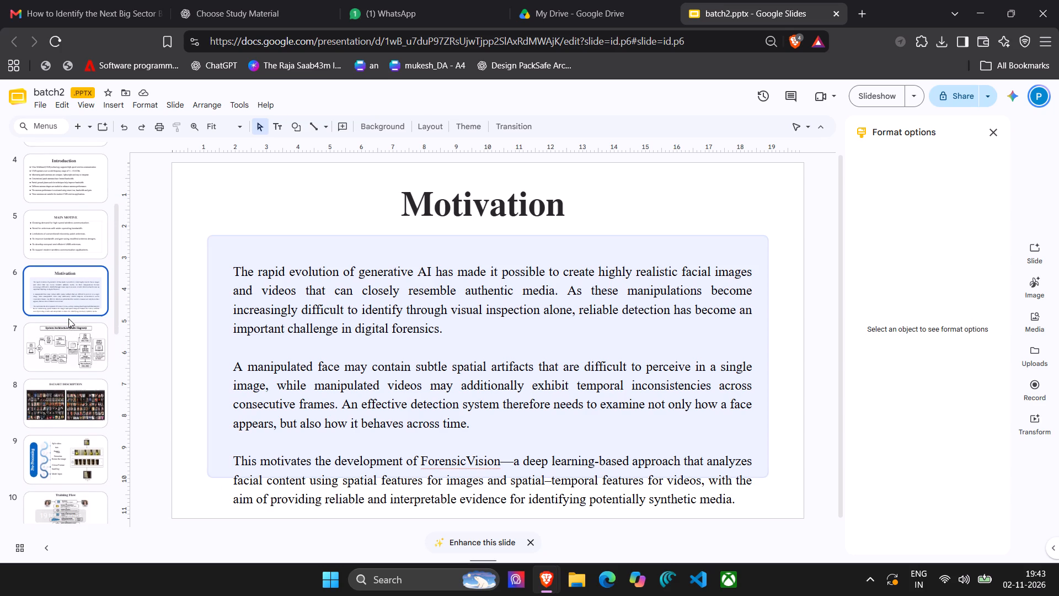
click(75, 363)
click(75, 389)
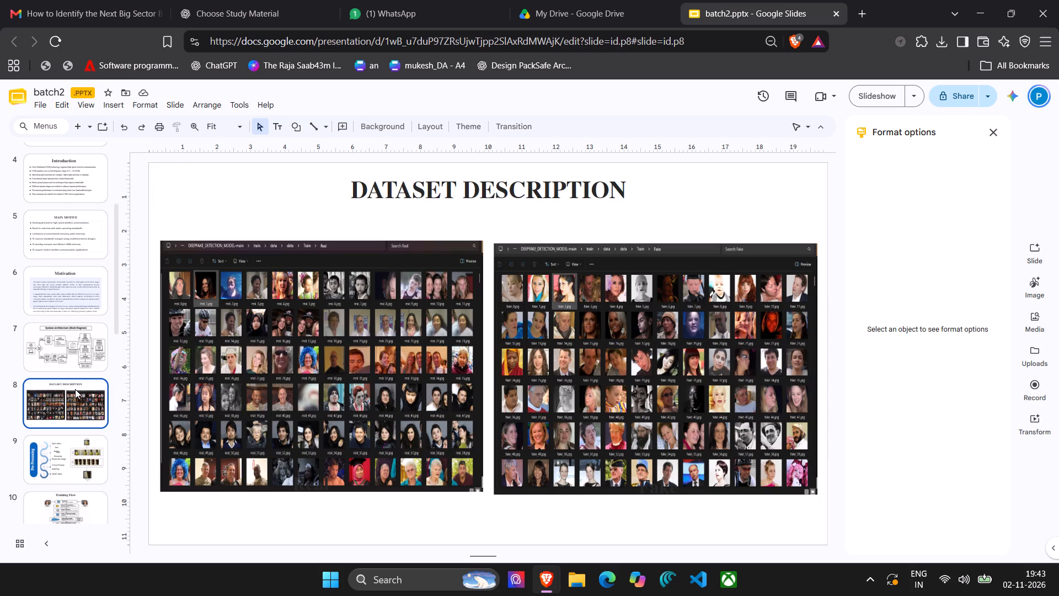
click(77, 446)
scroll(77, 446, down, 2)
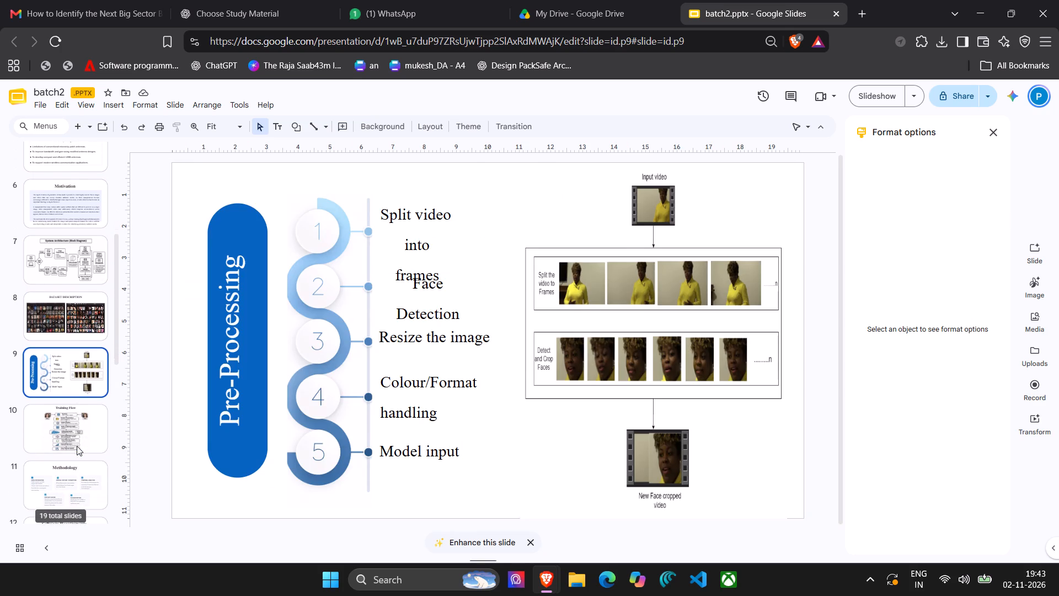
click(77, 446)
scroll(77, 446, down, 1)
click(77, 409)
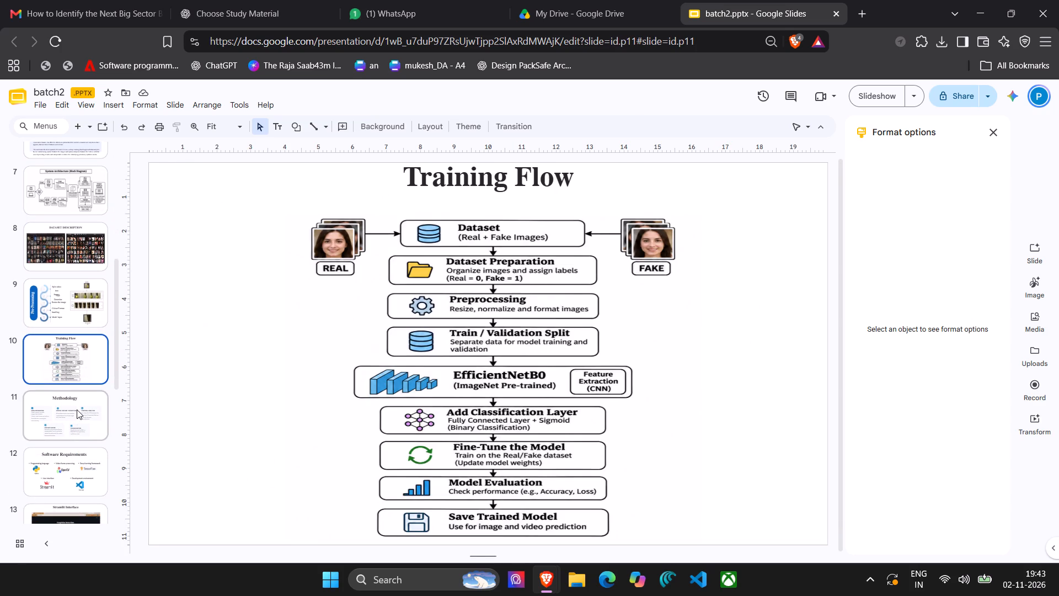
scroll(77, 416, down, 1)
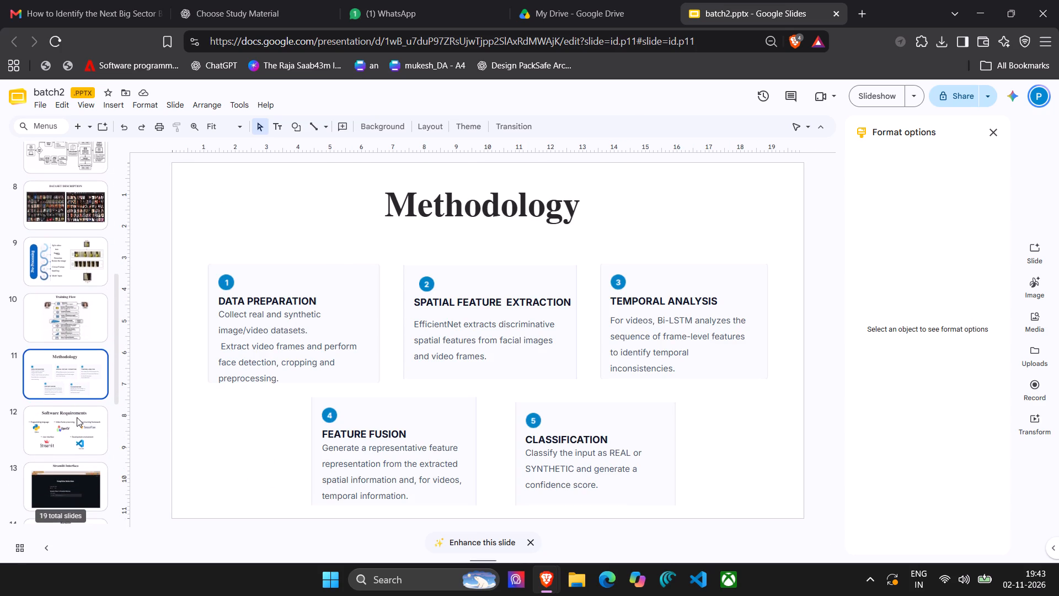
click(77, 417)
scroll(77, 417, down, 1)
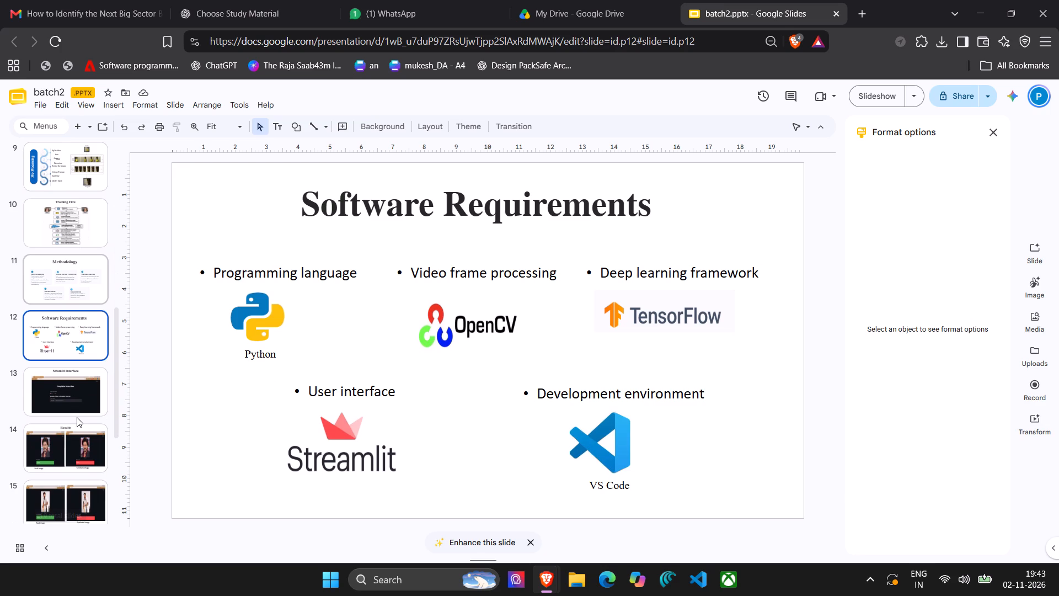
scroll(77, 417, up, 1)
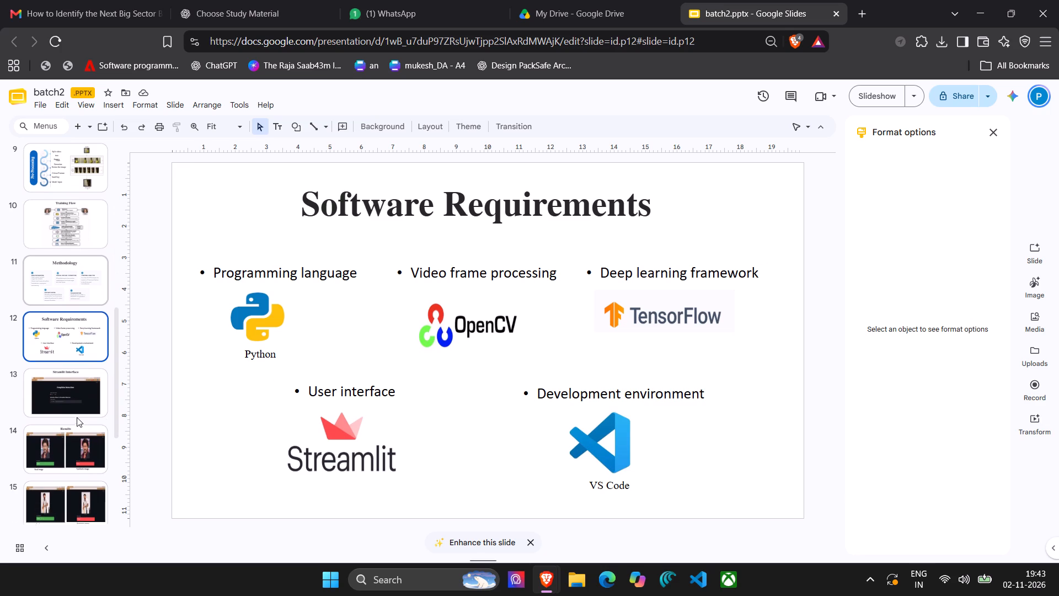
scroll(77, 417, up, 4)
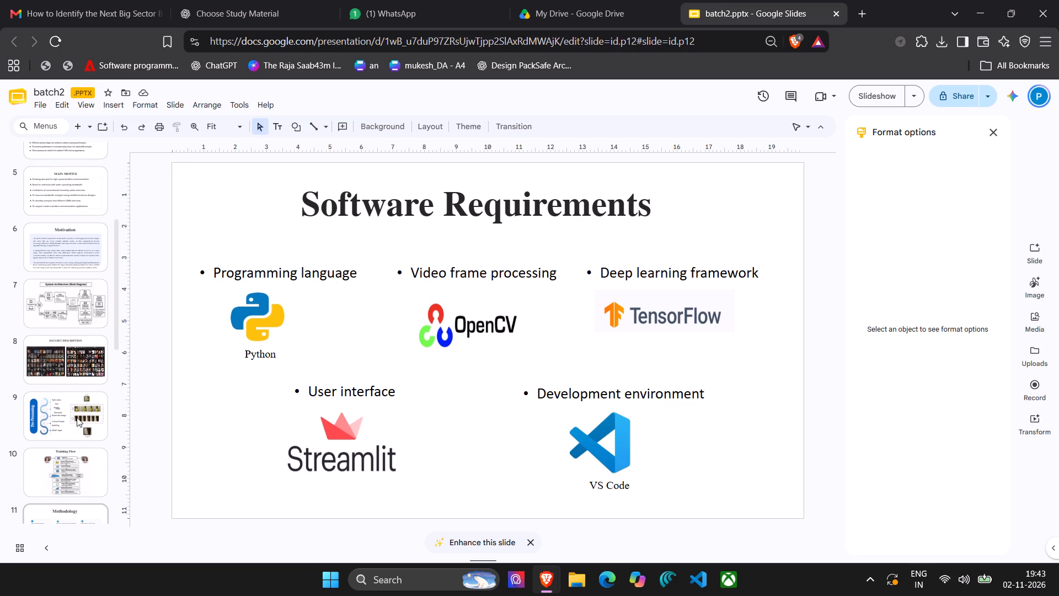
scroll(77, 417, down, 2)
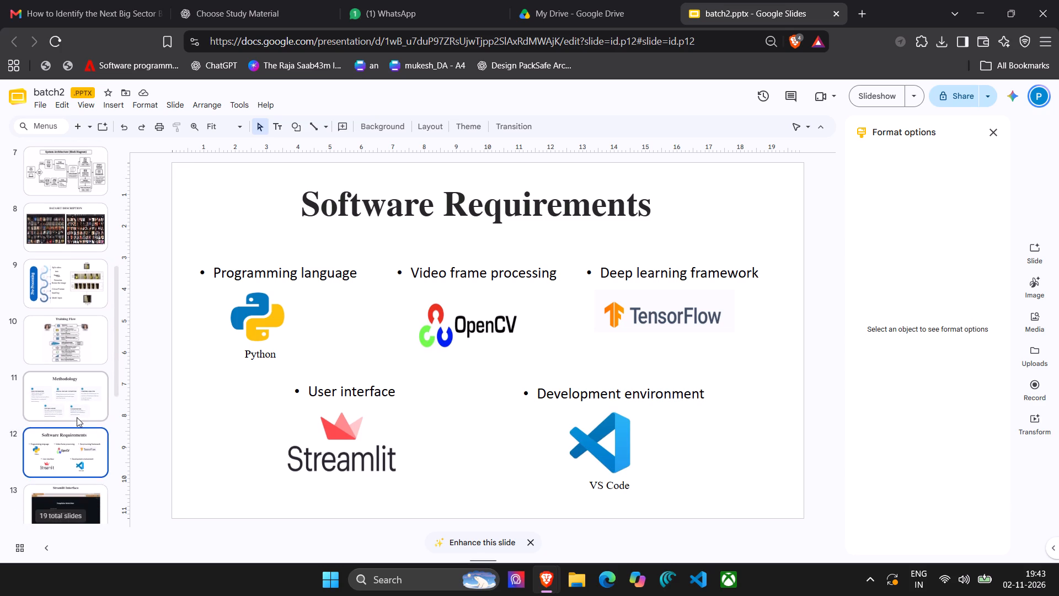
scroll(77, 417, down, 4)
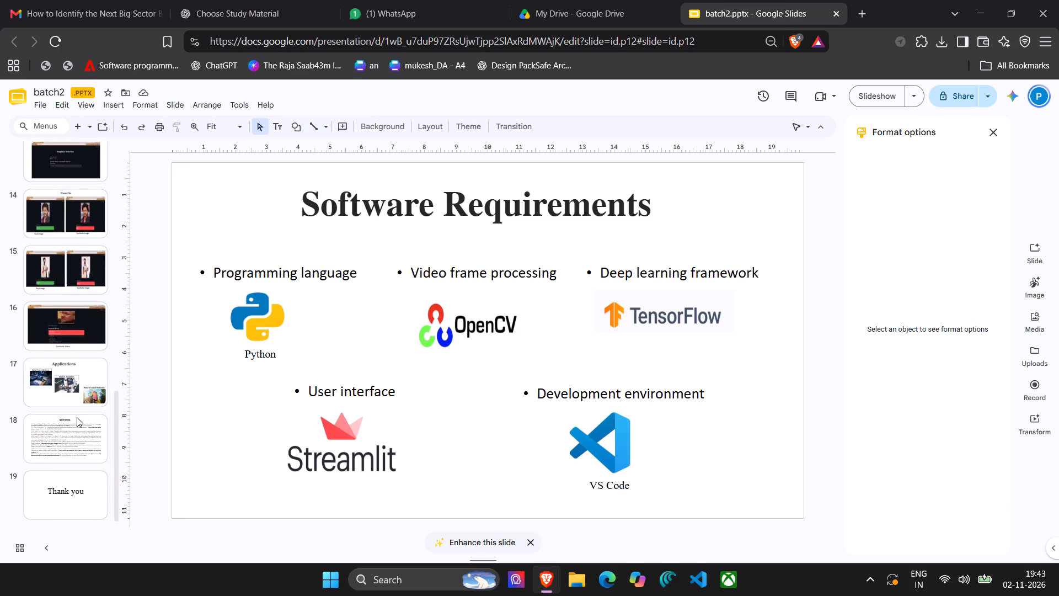
scroll(77, 417, up, 5)
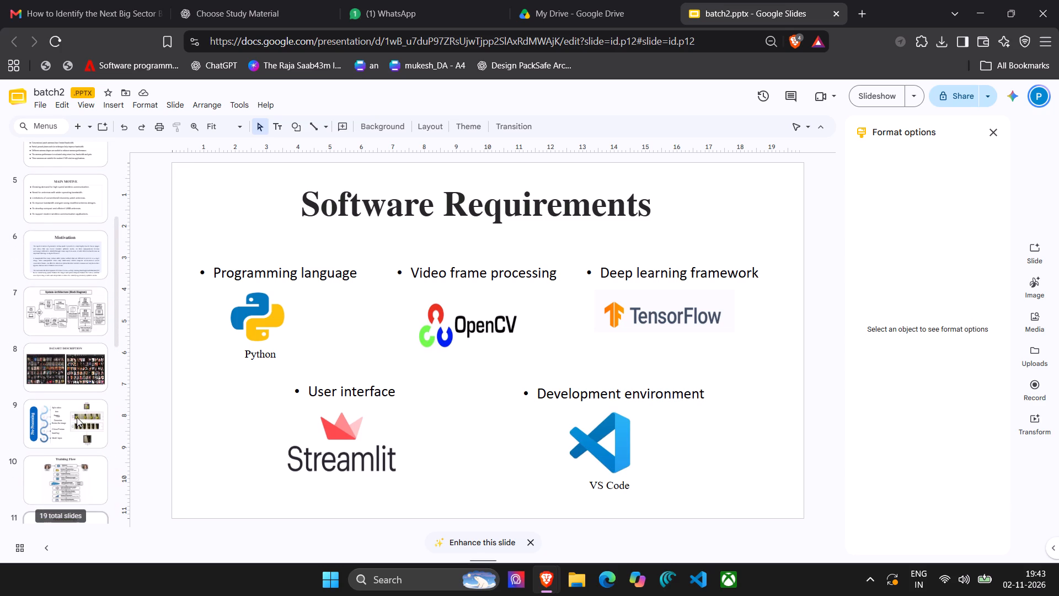
scroll(77, 417, up, 2)
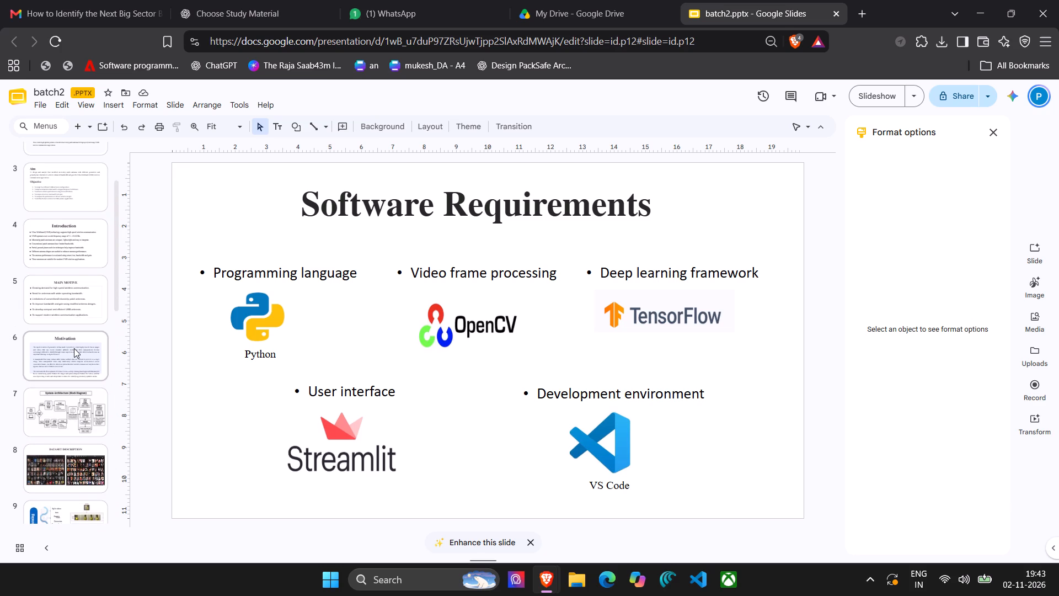
Replace the "Motivation" title on slide 6 with "PROBLEM STATEMENT".
click(74, 348)
click(560, 204)
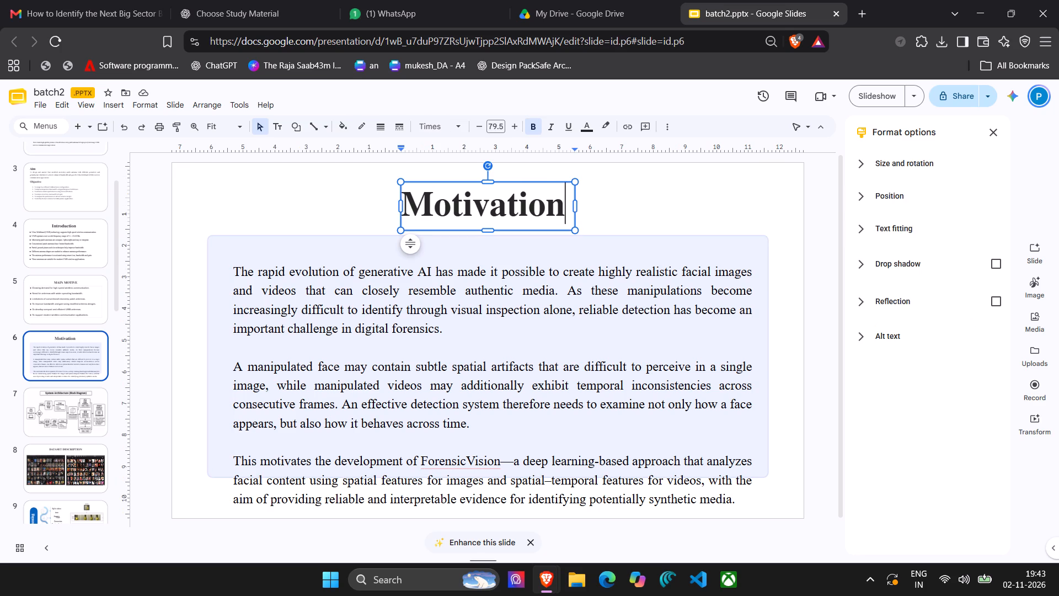
key(BackSpace)
key(BackSpace)
key(BackSpace)
key(BackSpace)
key(BackSpace)
key(BackSpace)
key(BackSpace)
key(BackSpace)
key(BackSpace)
key(BackSpace)
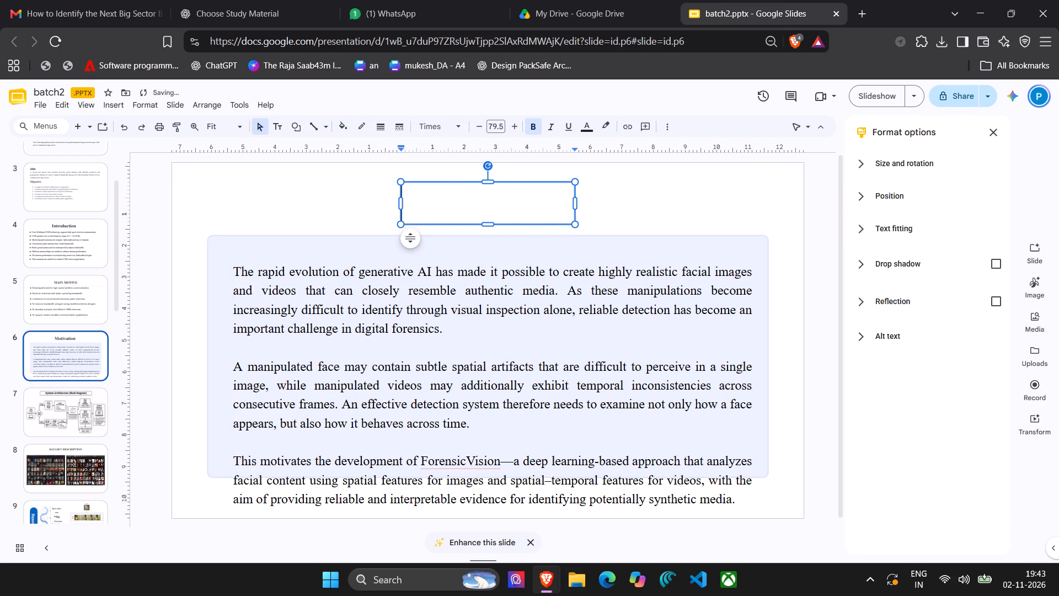
key(p)
text(ROBLEM SY)
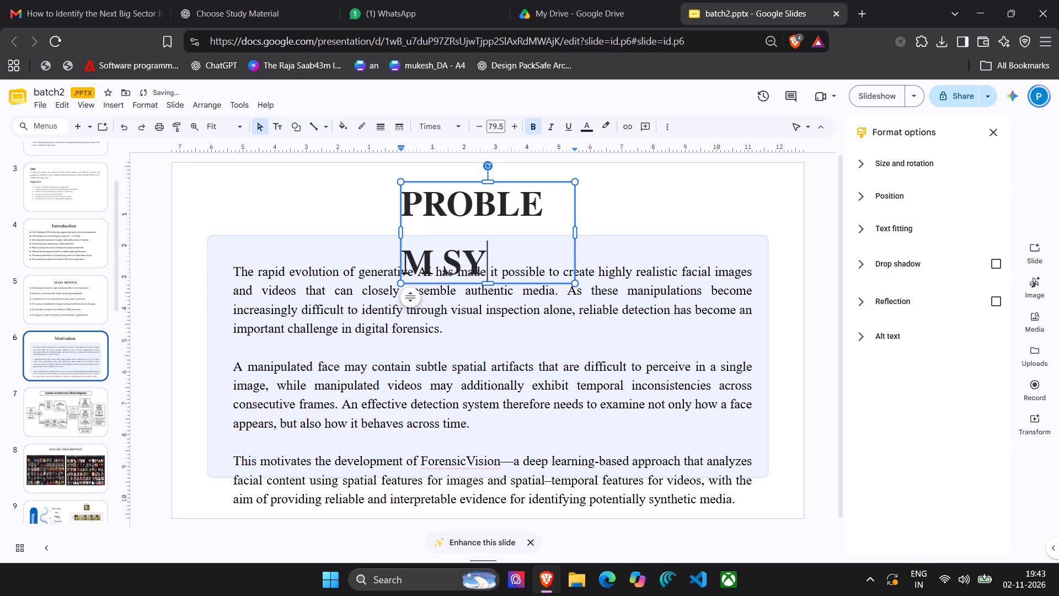
key(BackSpace)
text(TATEMENT)
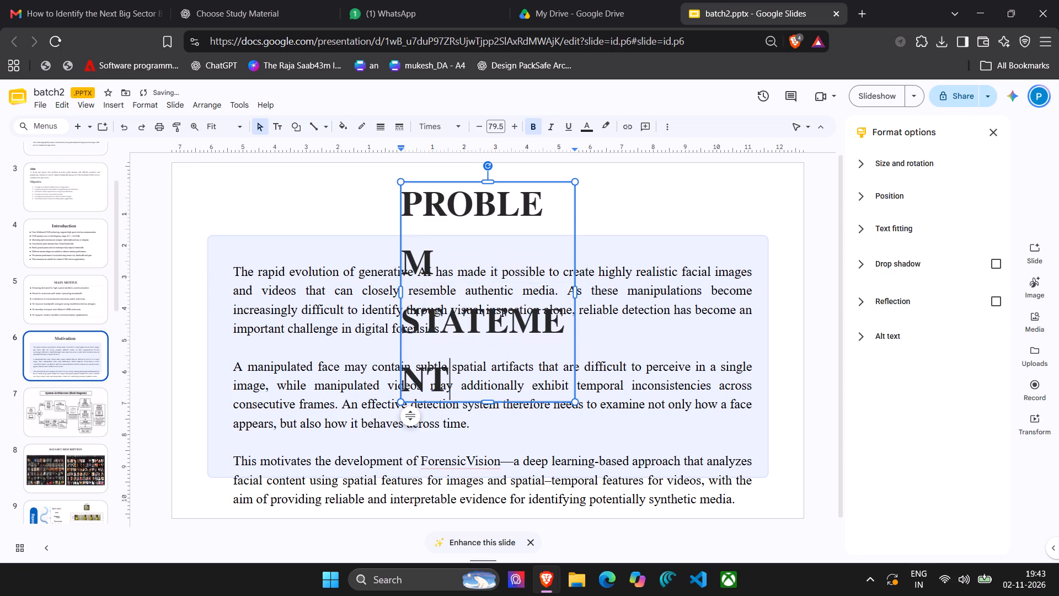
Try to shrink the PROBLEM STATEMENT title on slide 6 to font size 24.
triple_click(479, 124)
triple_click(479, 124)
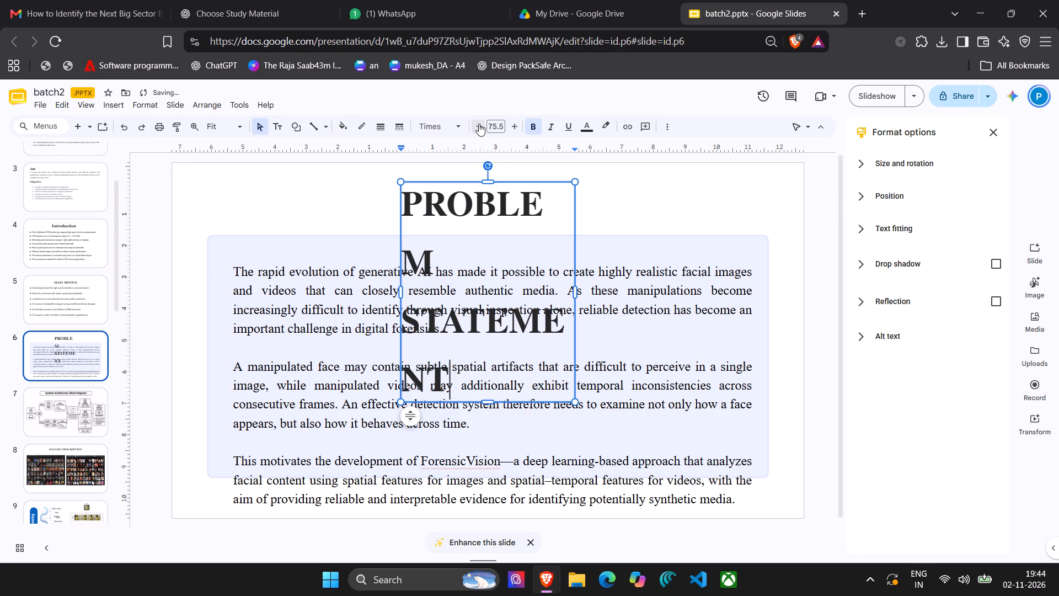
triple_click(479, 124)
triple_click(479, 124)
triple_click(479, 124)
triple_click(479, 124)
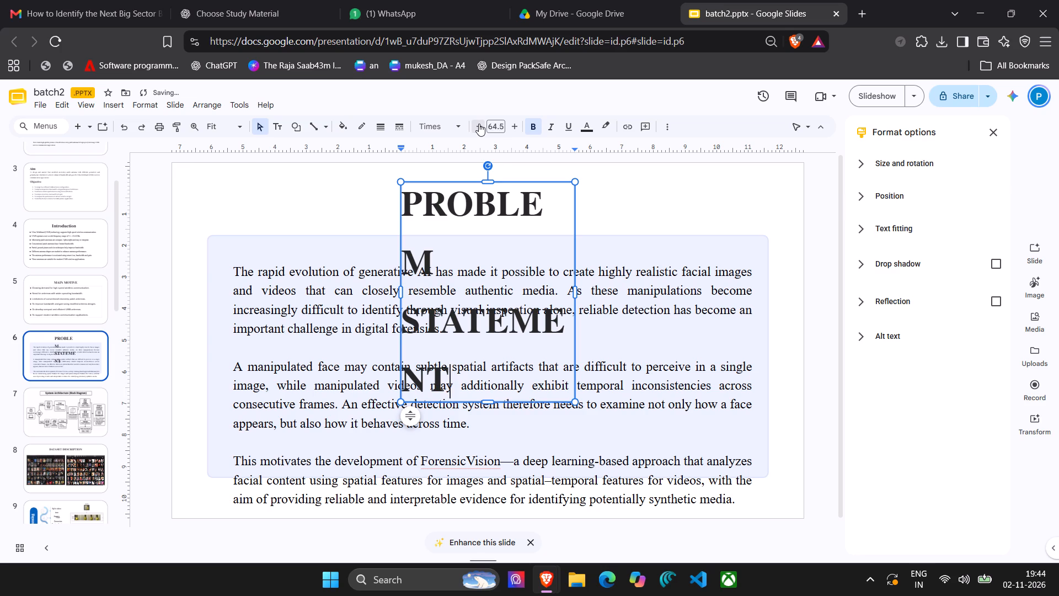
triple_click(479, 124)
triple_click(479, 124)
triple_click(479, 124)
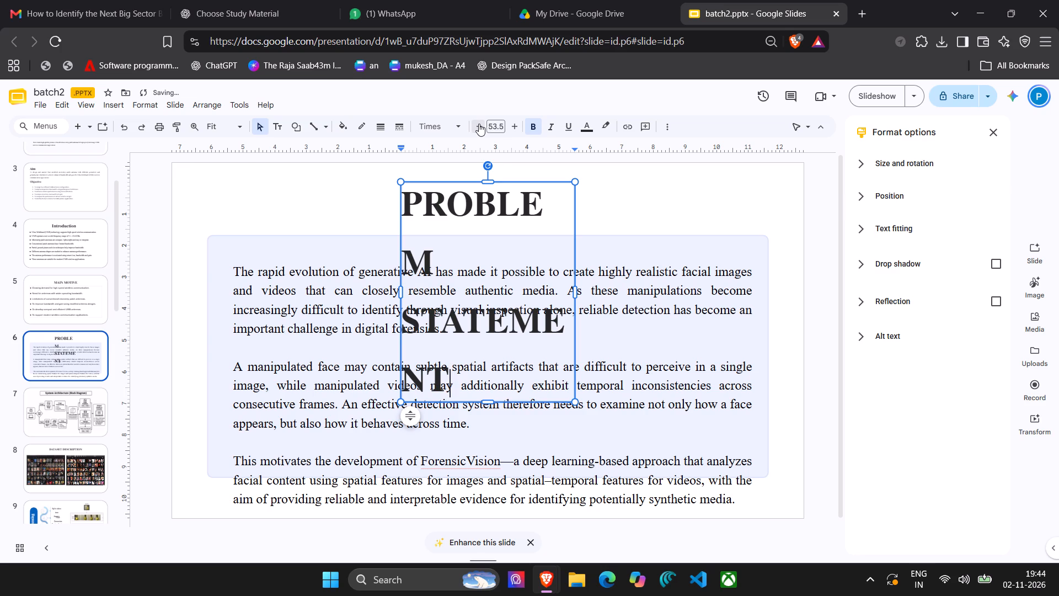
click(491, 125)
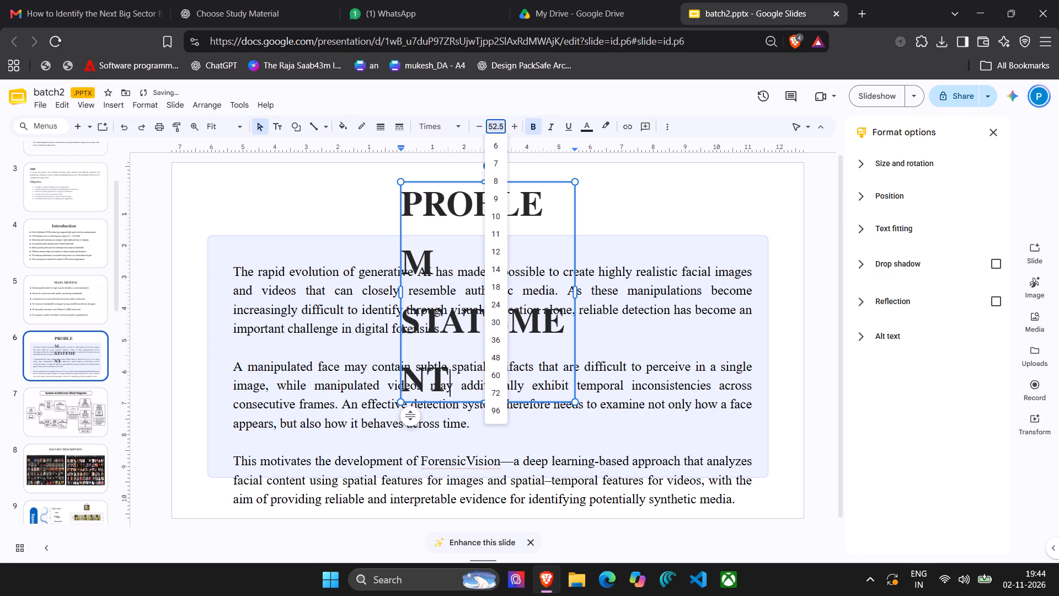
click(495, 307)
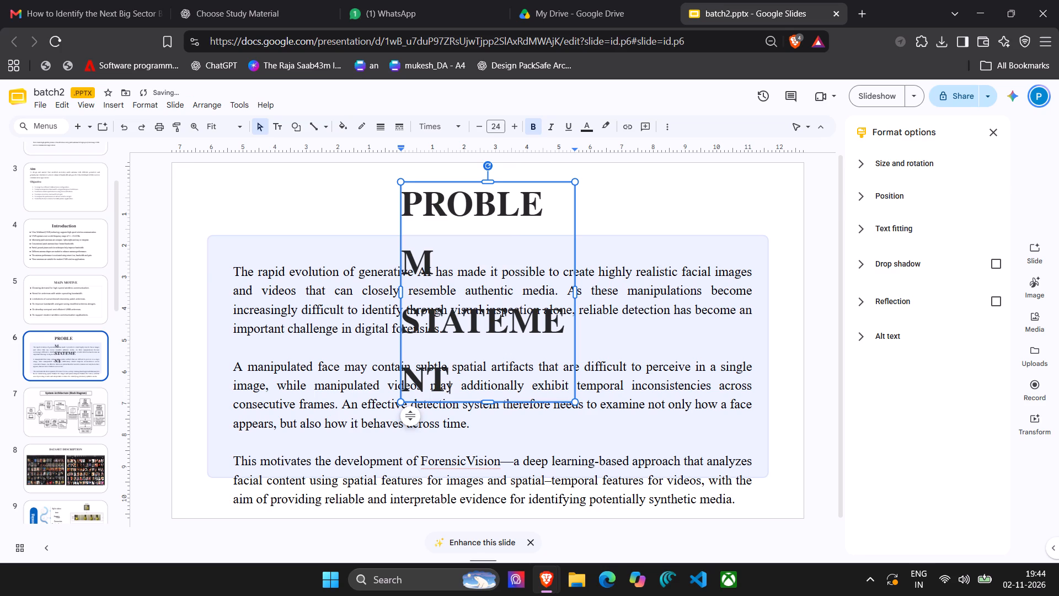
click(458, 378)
Widen and reposition the PROBLEM STATEMENT title box above the body text so the title fits on one line.
drag(576, 295, 715, 204)
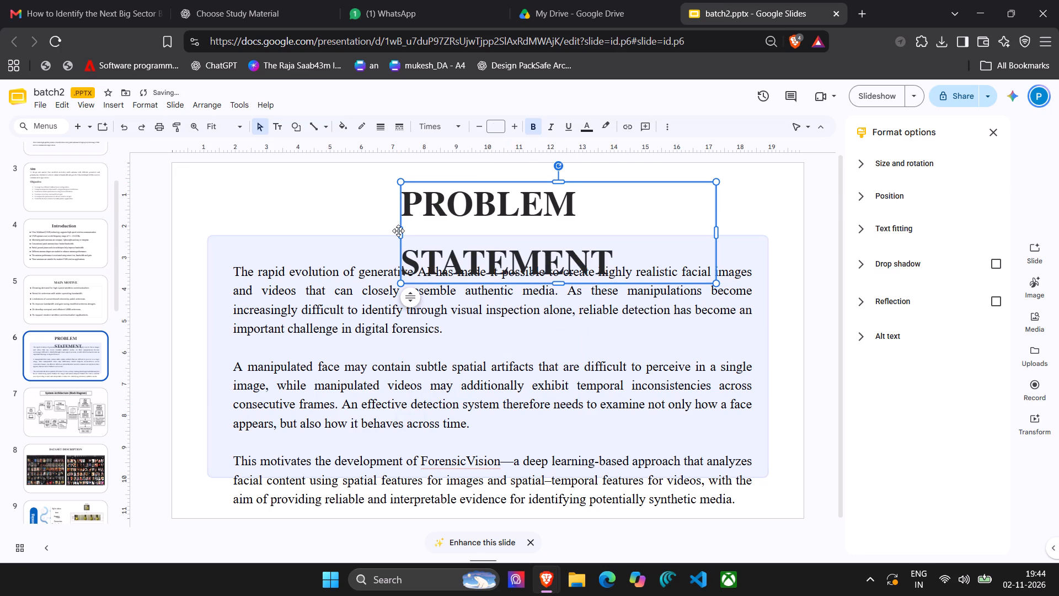
drag(398, 231, 335, 220)
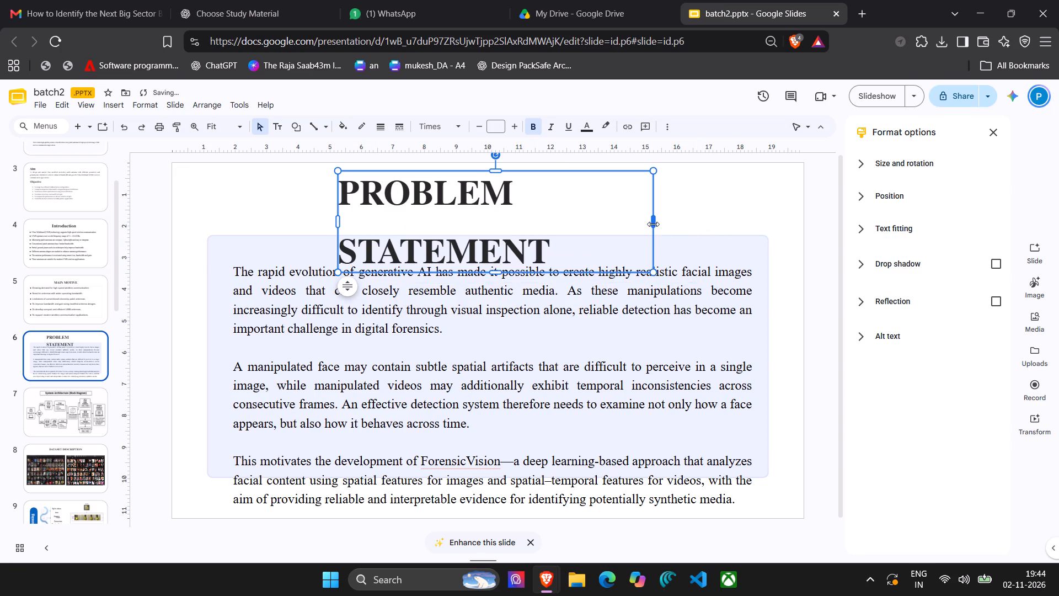
drag(653, 223, 753, 206)
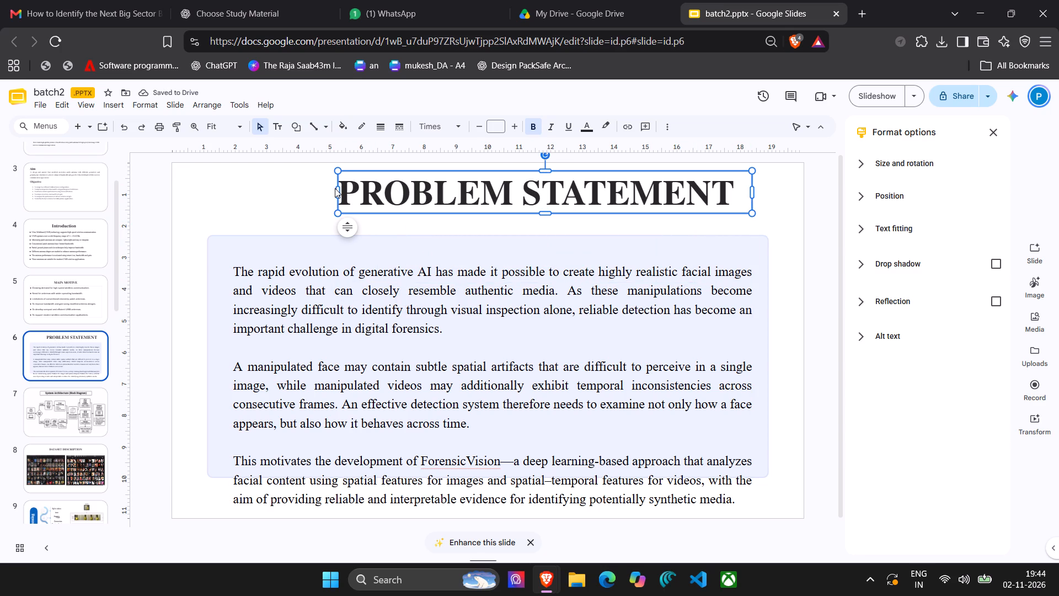
drag(339, 189, 235, 192)
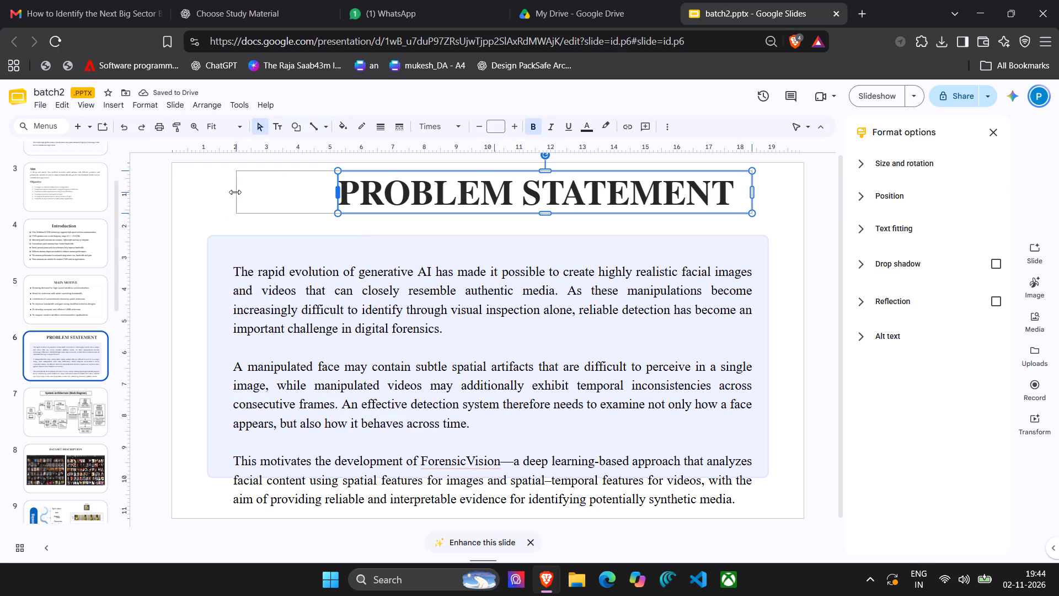
drag(235, 192, 216, 193)
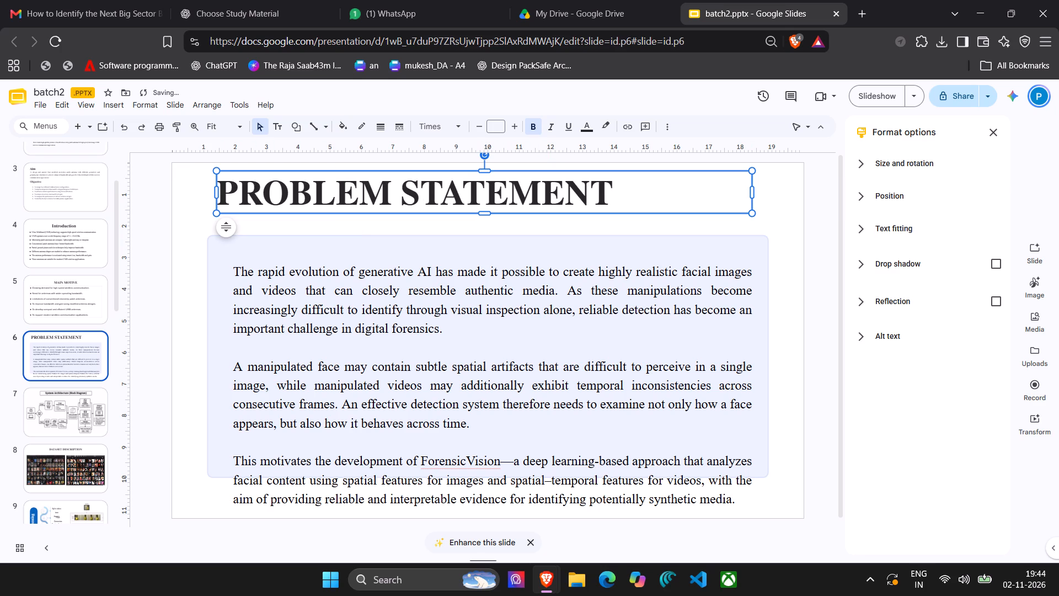
drag(619, 198, 371, 209)
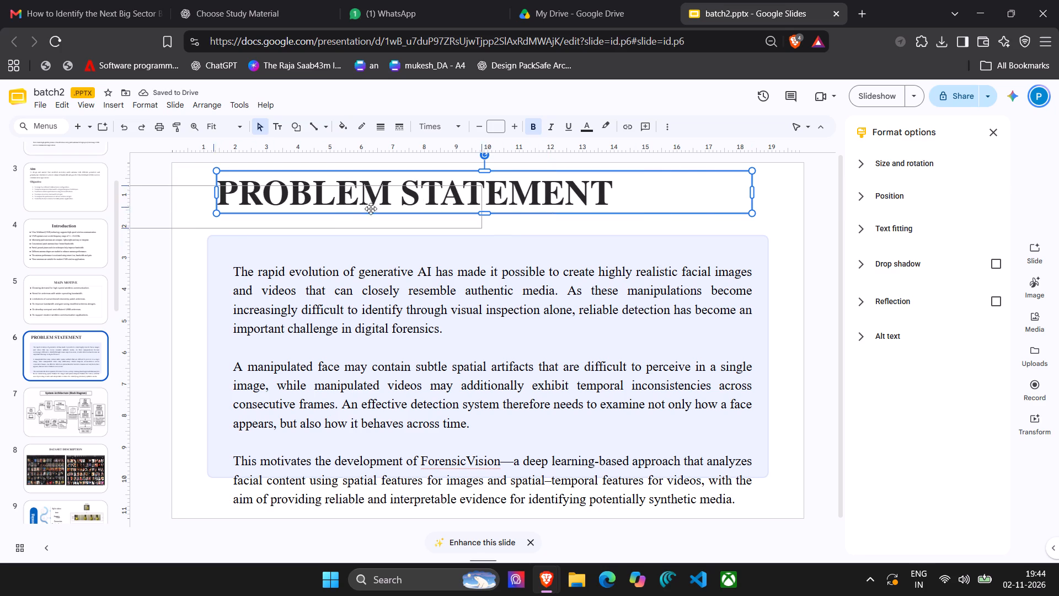
drag(371, 209, 613, 203)
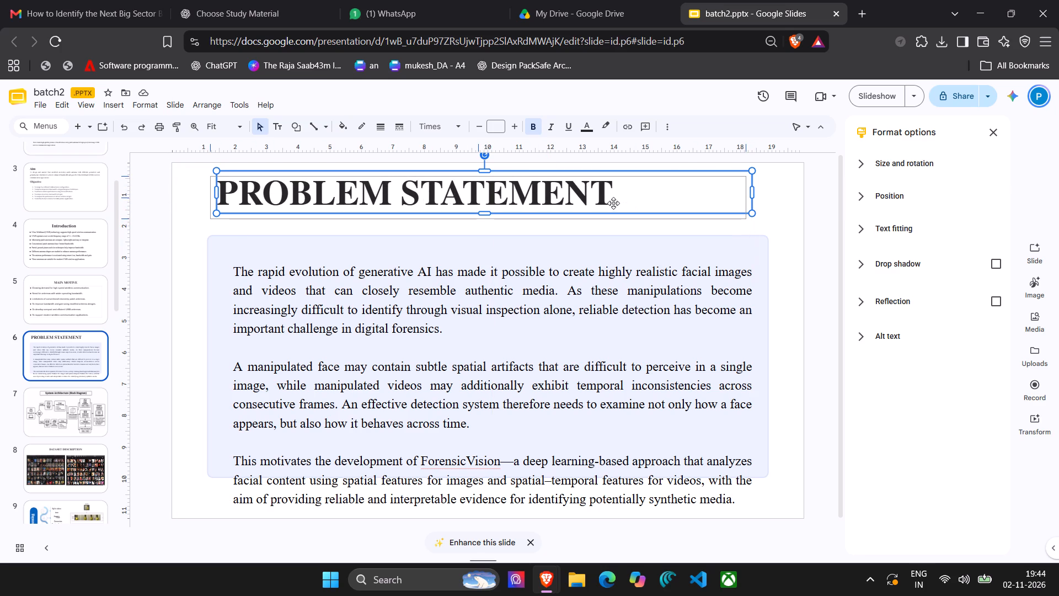
drag(613, 203, 617, 203)
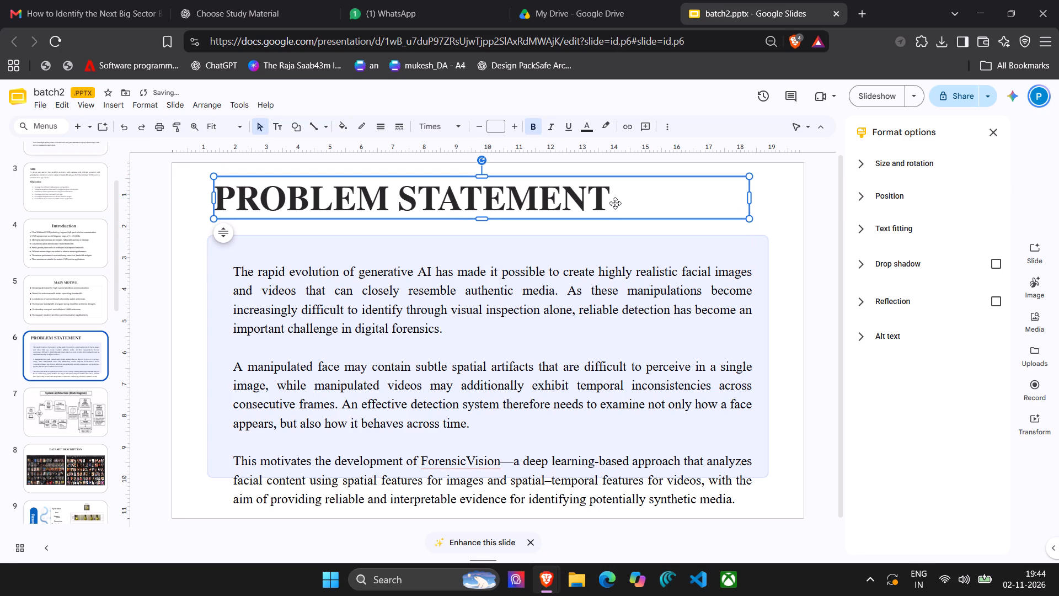
click(615, 203)
click(615, 203)
click(615, 203)
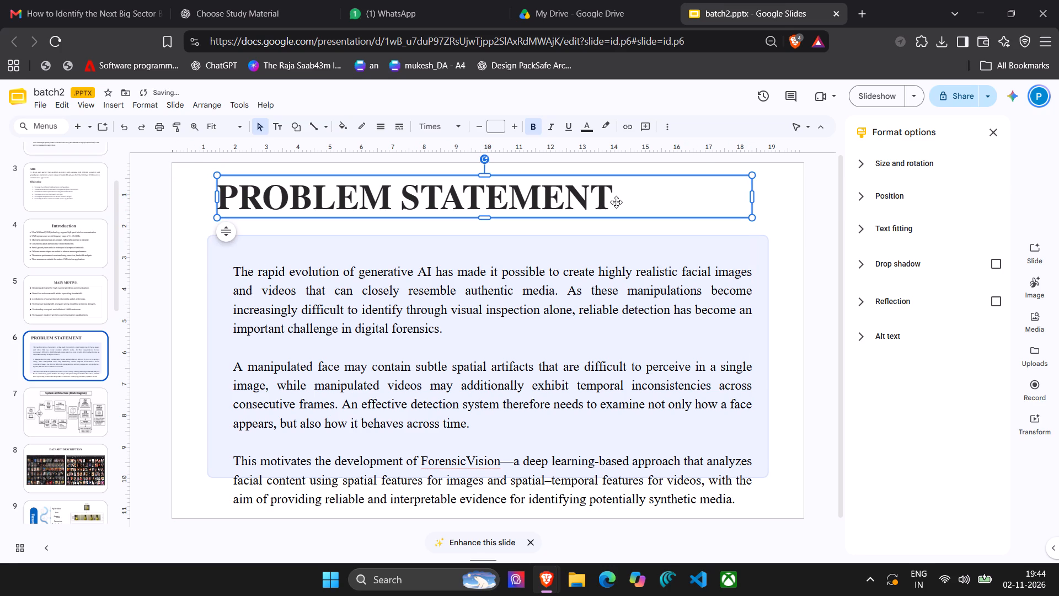
Reduce the font size of the whole PROBLEM STATEMENT title to 62.5.
click(579, 200)
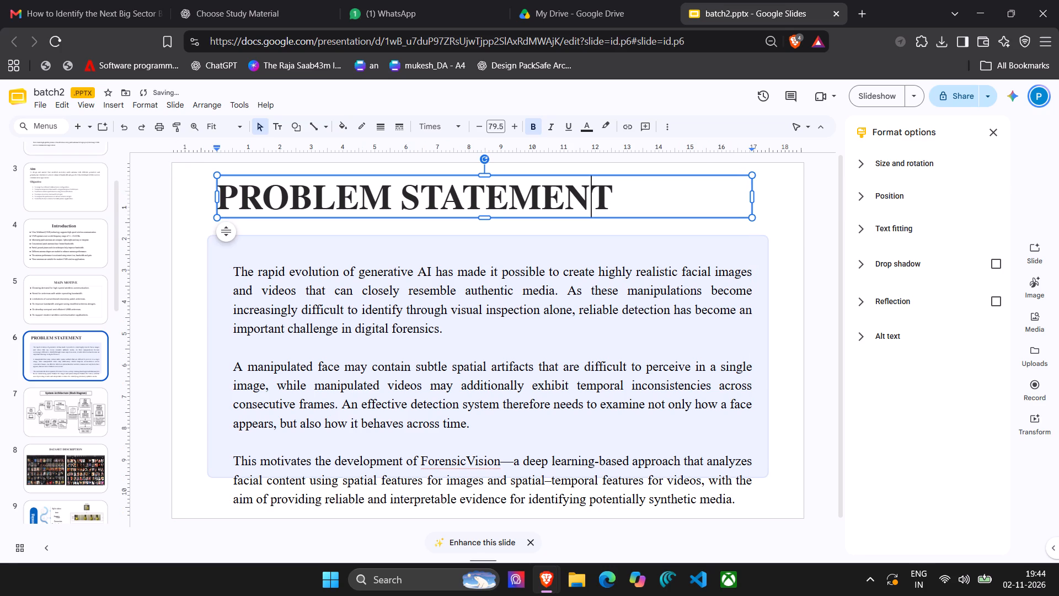
key(Right)
drag(611, 200, 582, 198)
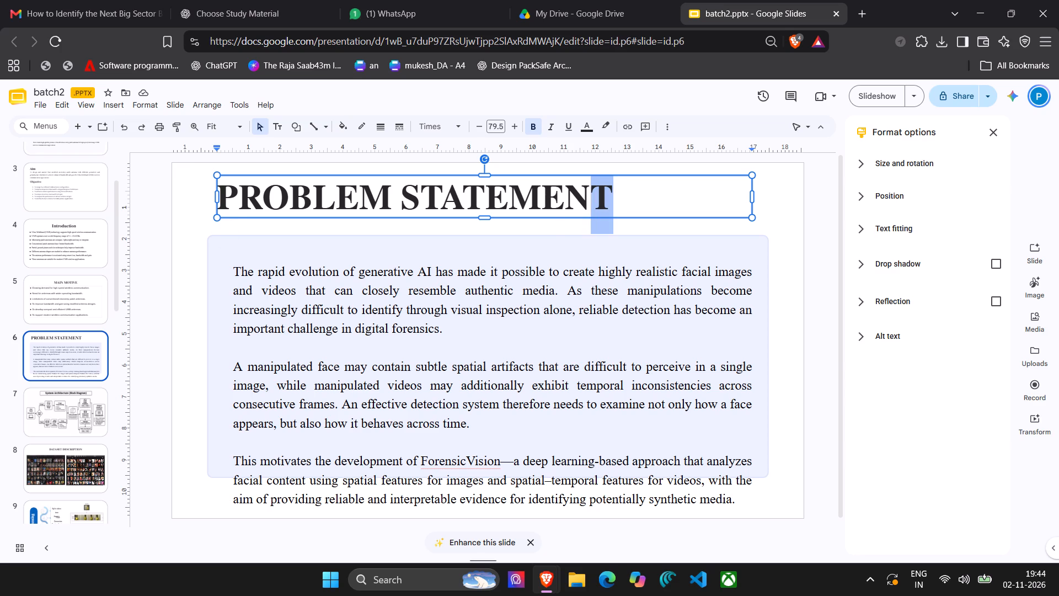
drag(582, 198, 231, 205)
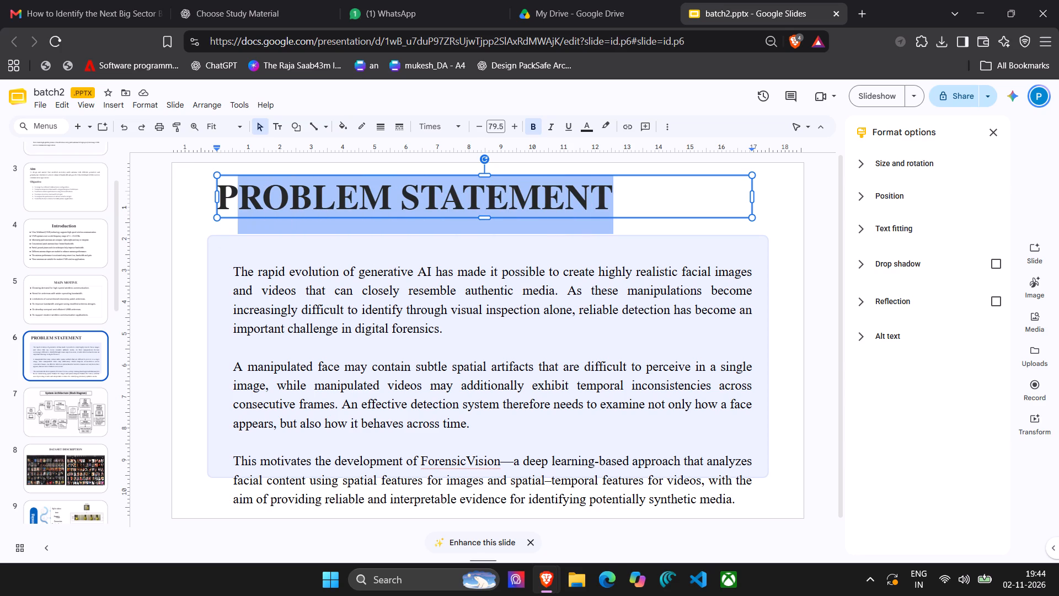
drag(231, 205, 222, 200)
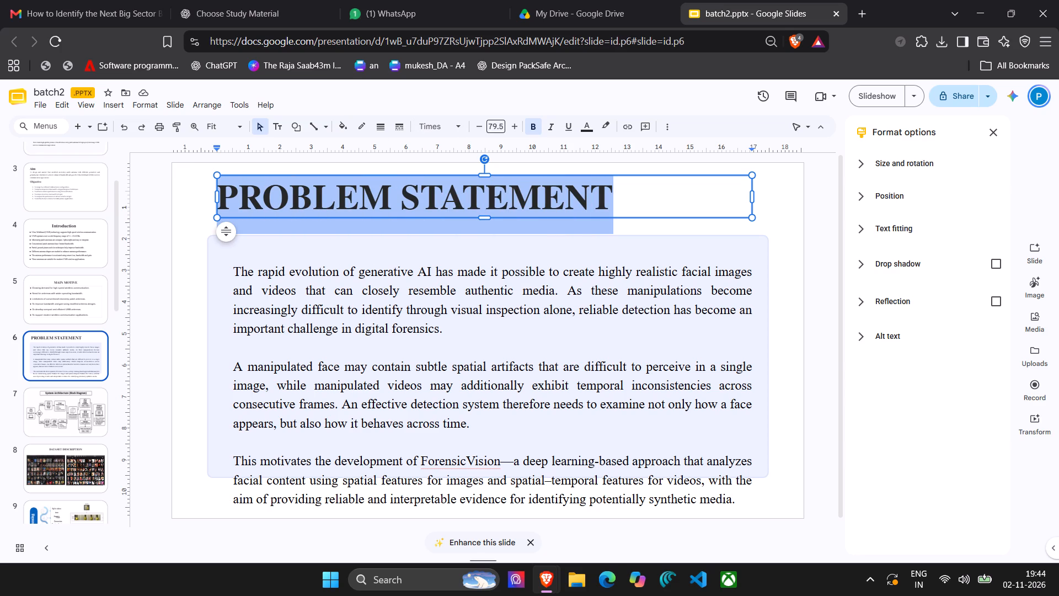
triple_click(483, 122)
triple_click(483, 122)
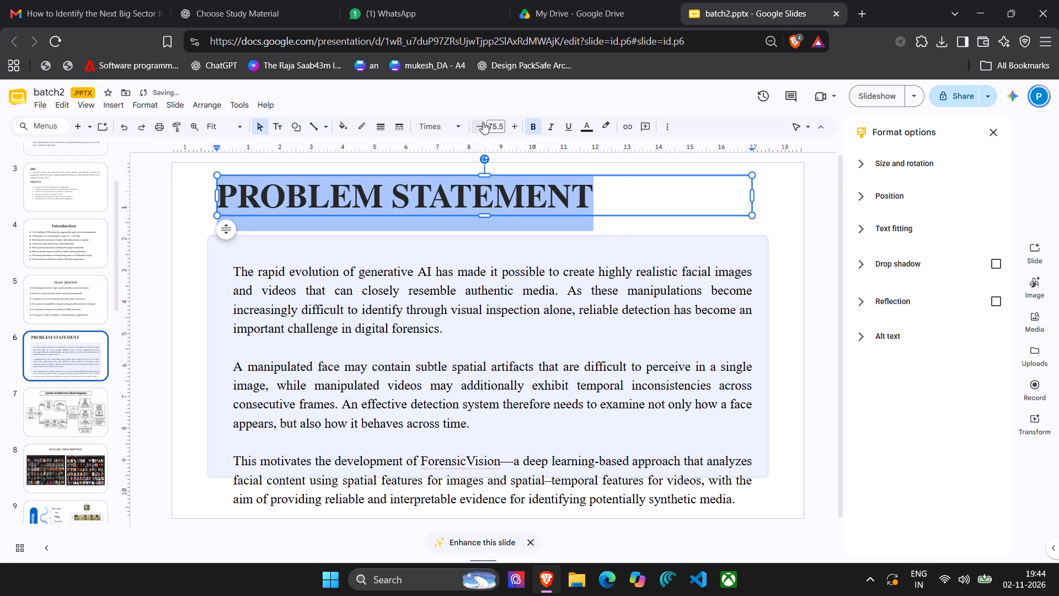
triple_click(483, 122)
triple_click(483, 122)
triple_click(483, 122)
click(483, 122)
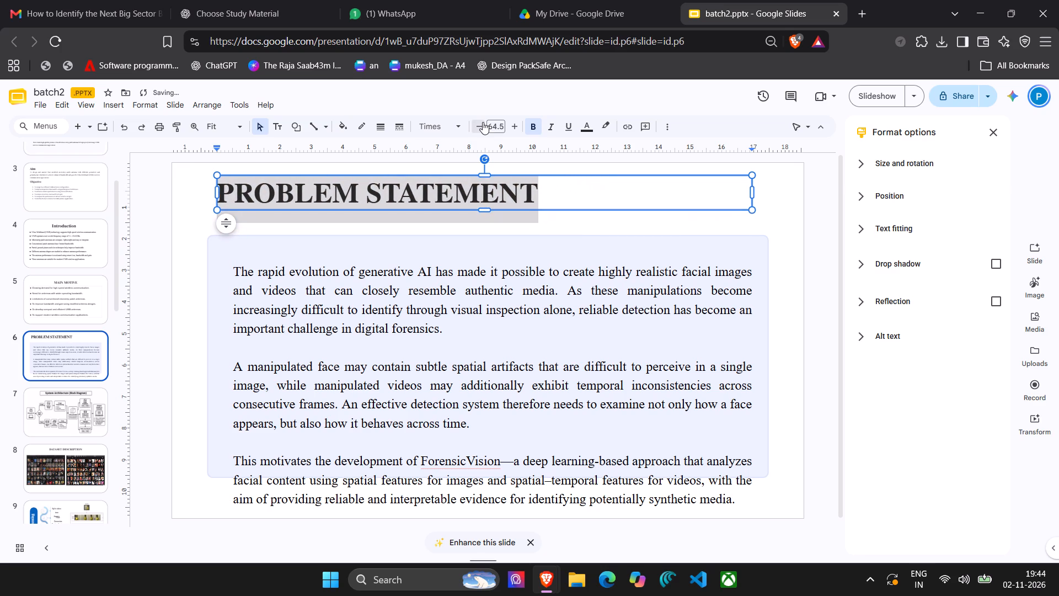
click(483, 122)
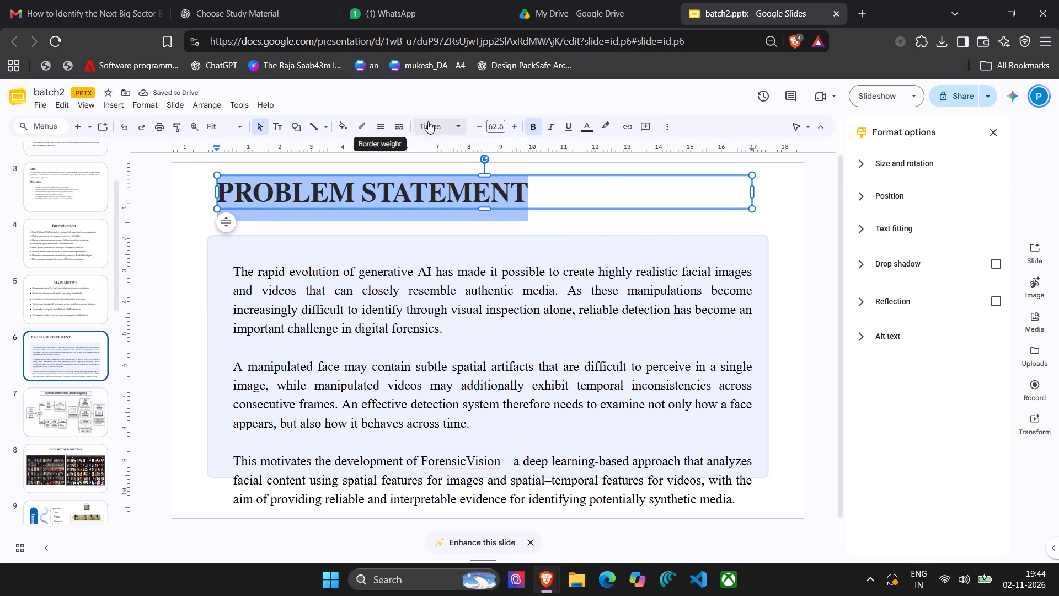
Center-align the PROBLEM STATEMENT title within its text box.
click(662, 124)
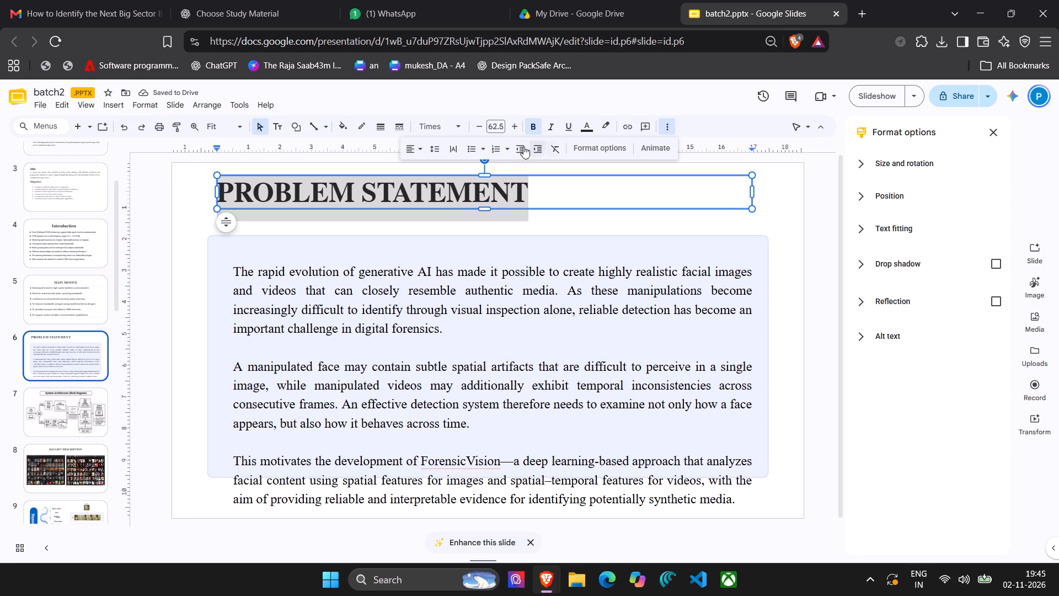
click(422, 153)
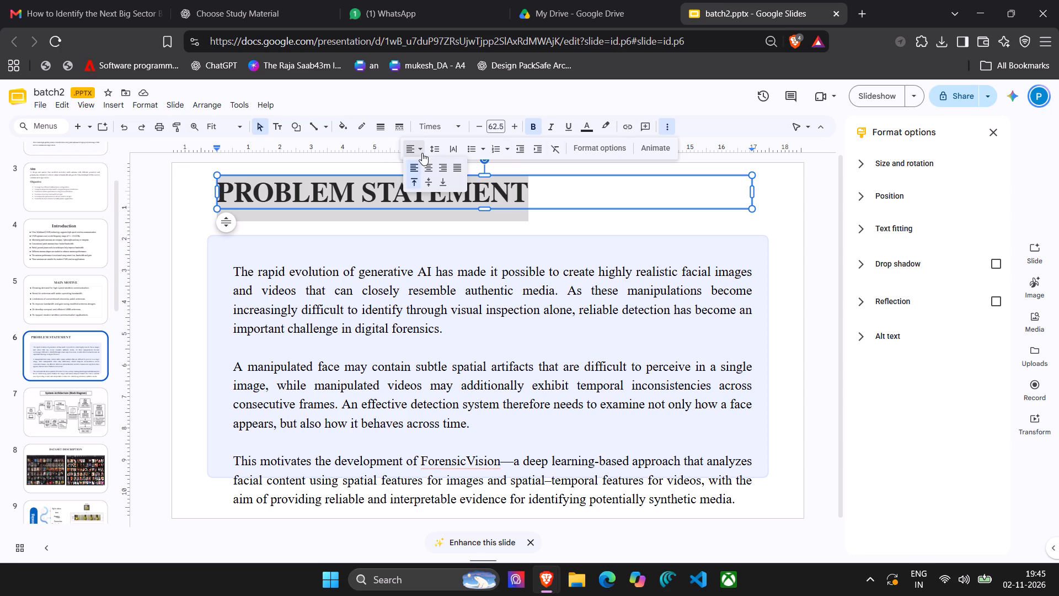
click(427, 164)
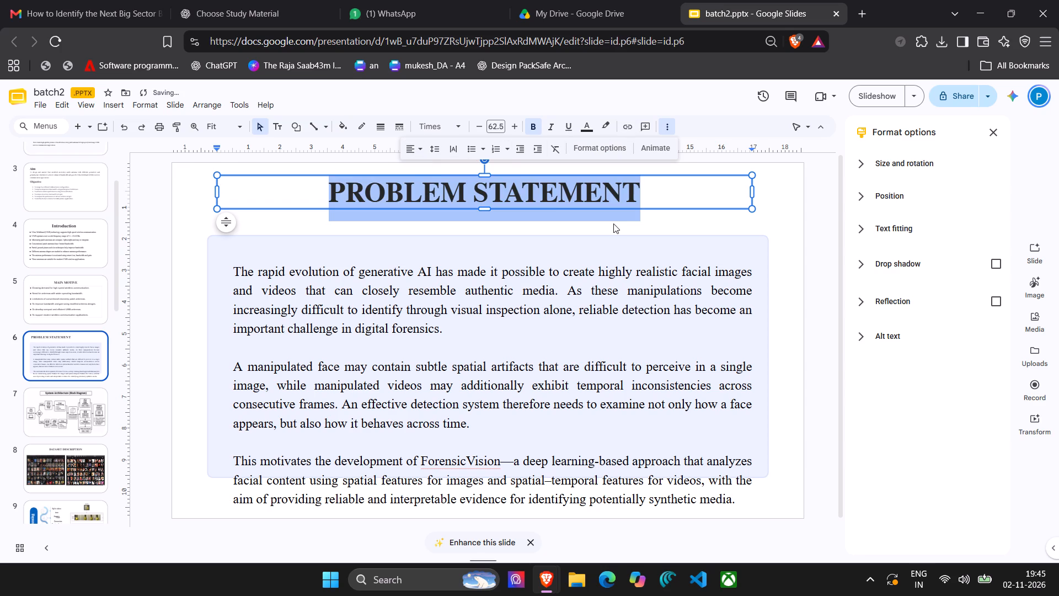
Delete all the old deepfake-detection body text under the PROBLEM STATEMENT title on slide 6.
click(665, 204)
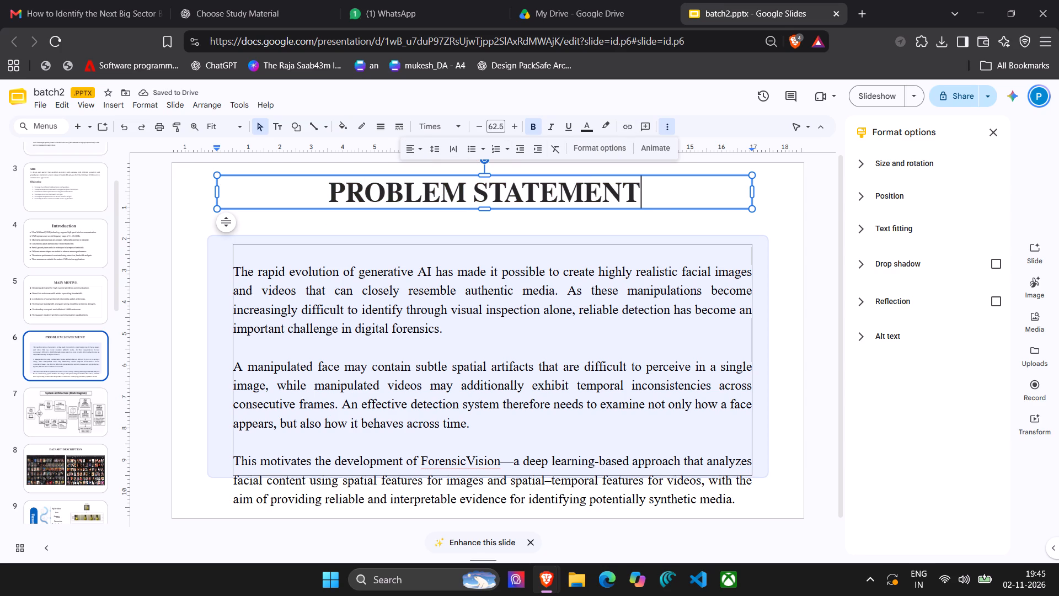
click(611, 291)
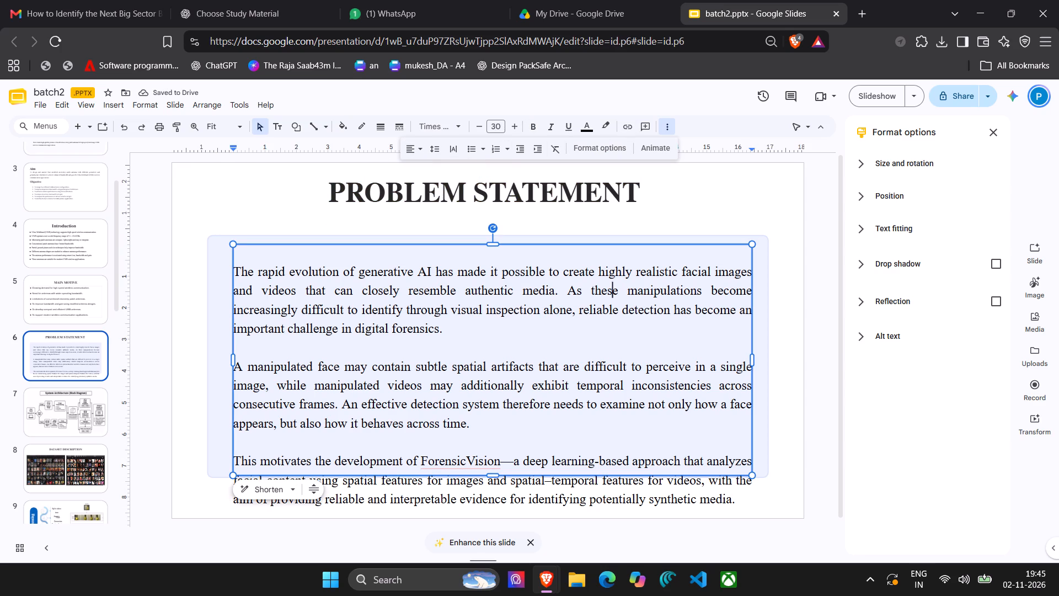
drag(698, 462, 389, 292)
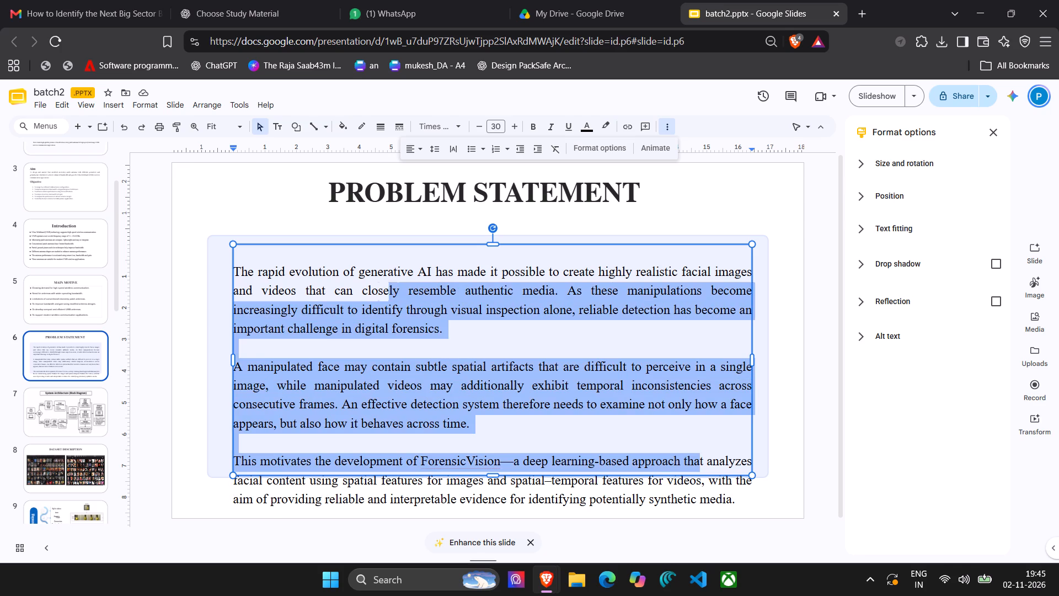
drag(389, 292, 280, 263)
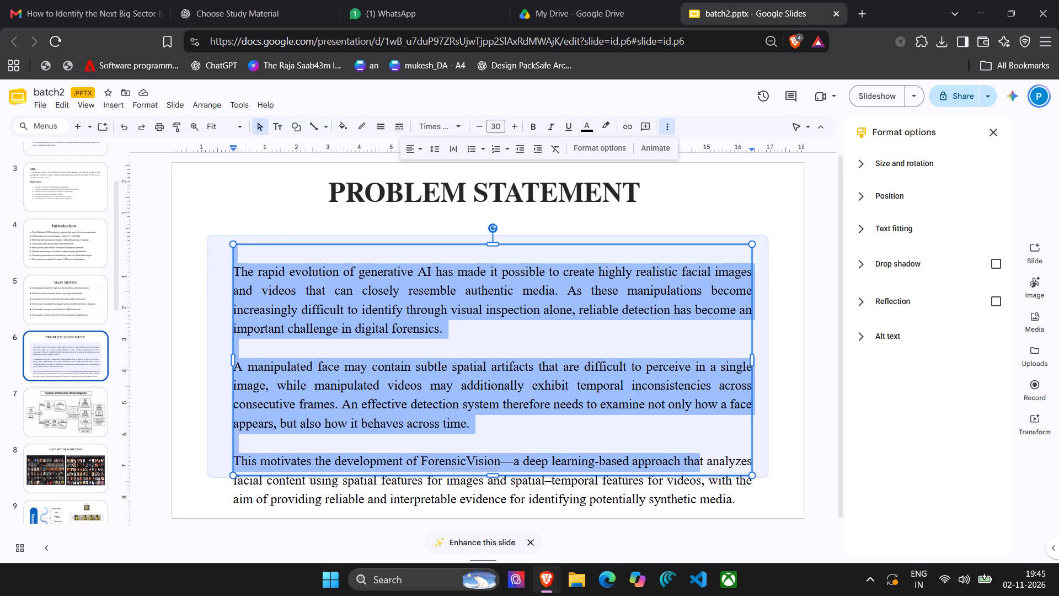
drag(280, 263, 280, 265)
key(BackSpace)
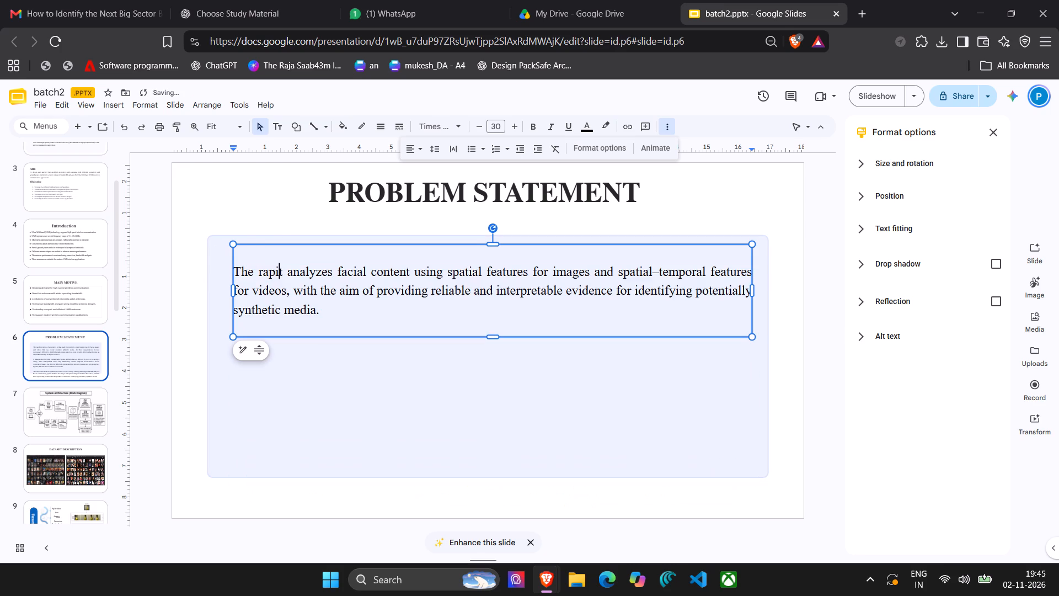
drag(327, 315, 235, 273)
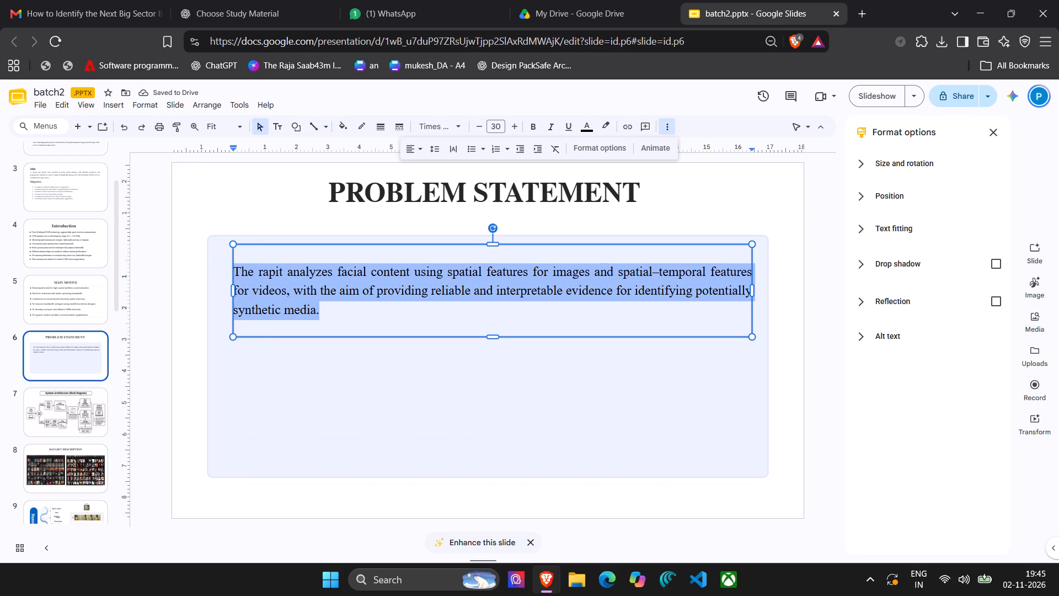
drag(235, 273, 234, 272)
key(BackSpace)
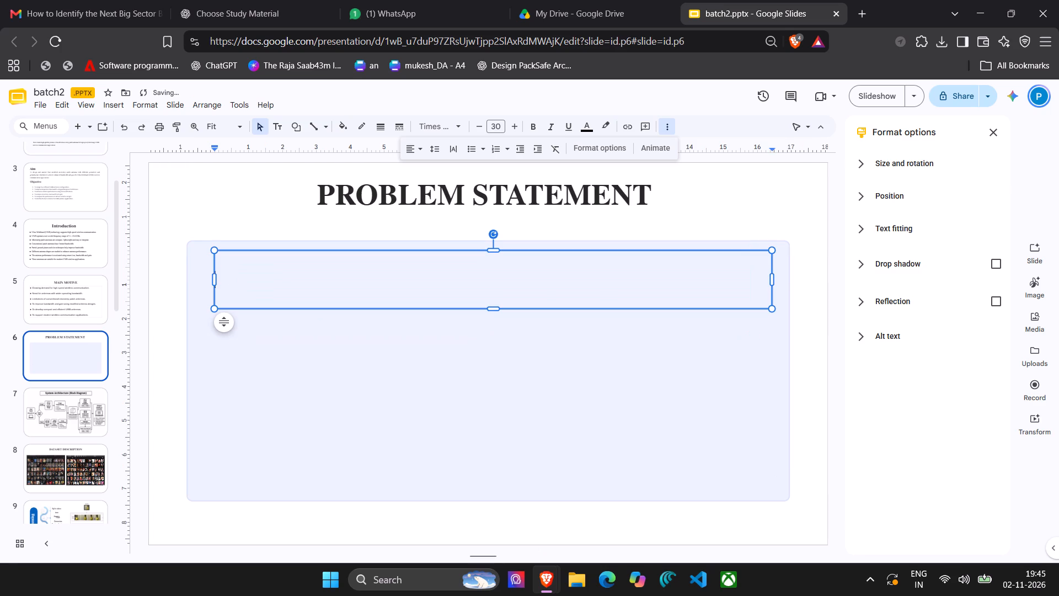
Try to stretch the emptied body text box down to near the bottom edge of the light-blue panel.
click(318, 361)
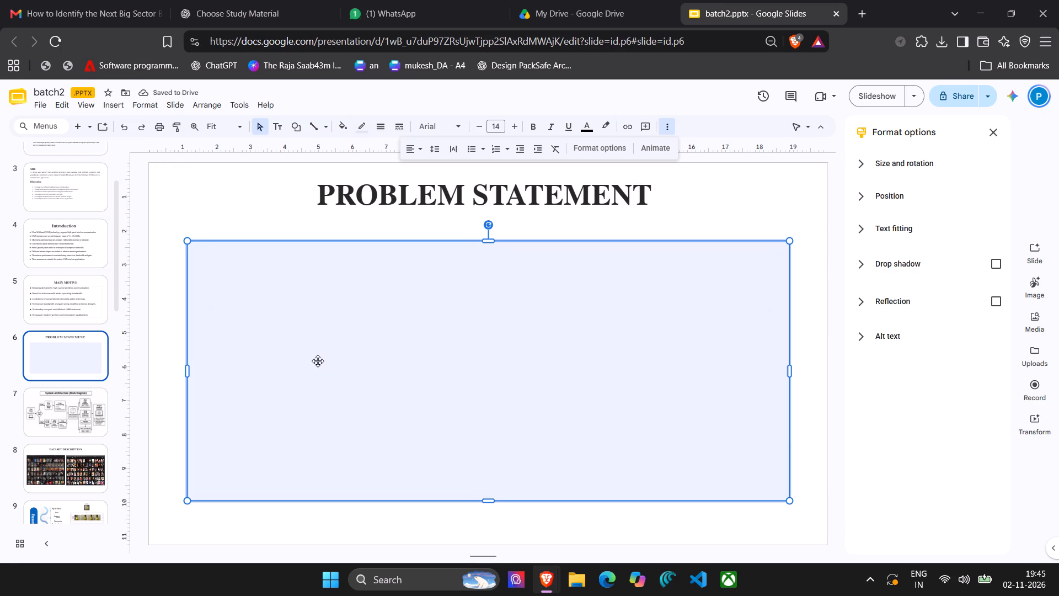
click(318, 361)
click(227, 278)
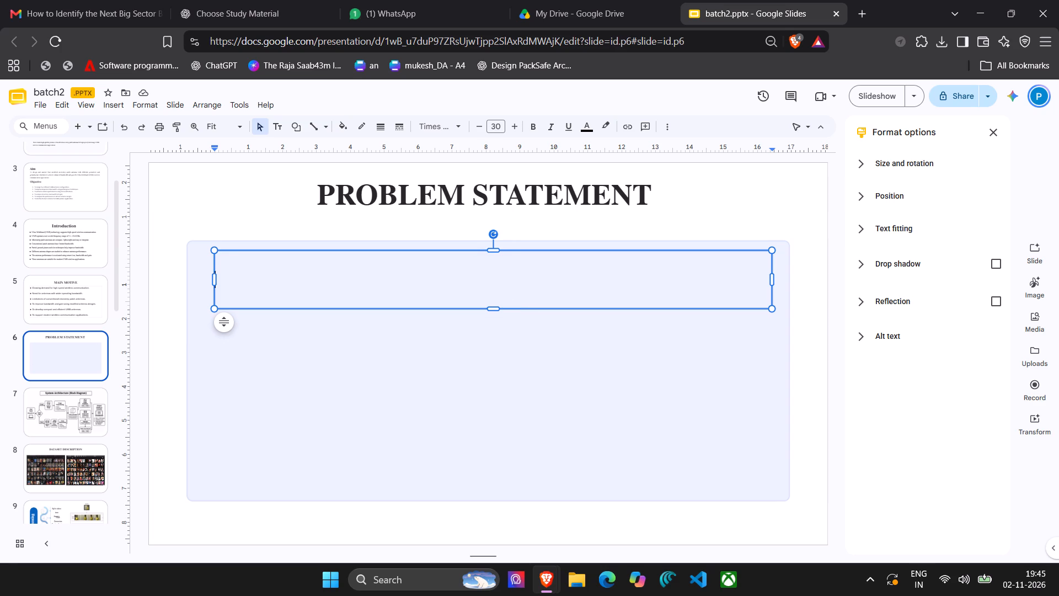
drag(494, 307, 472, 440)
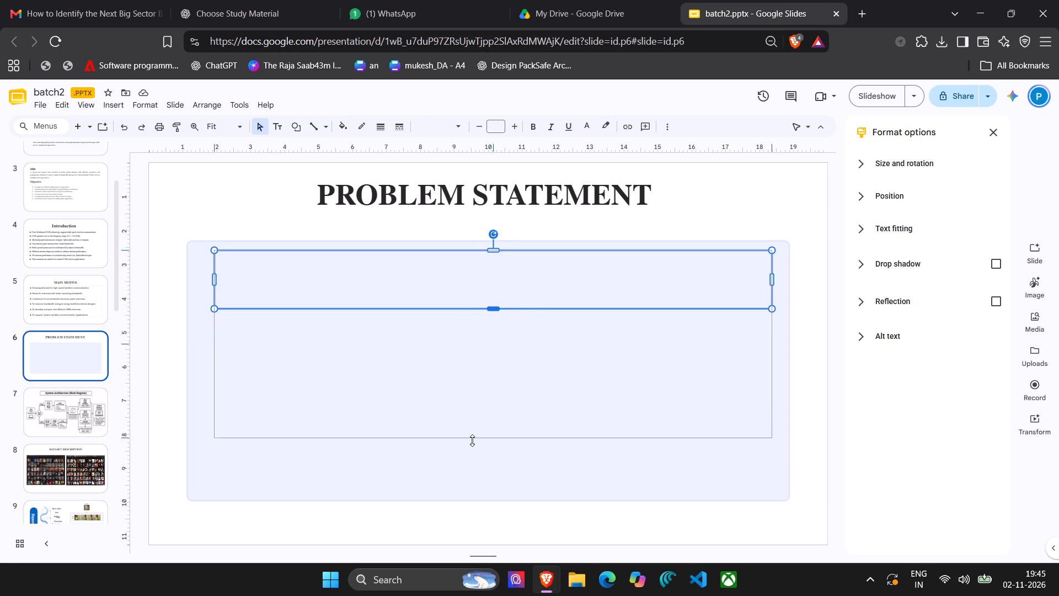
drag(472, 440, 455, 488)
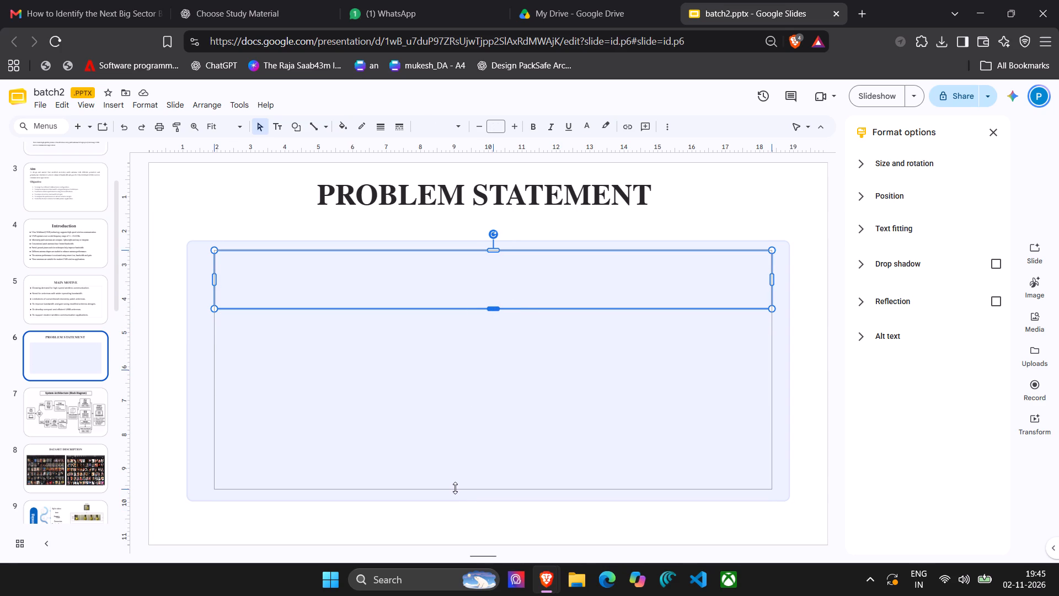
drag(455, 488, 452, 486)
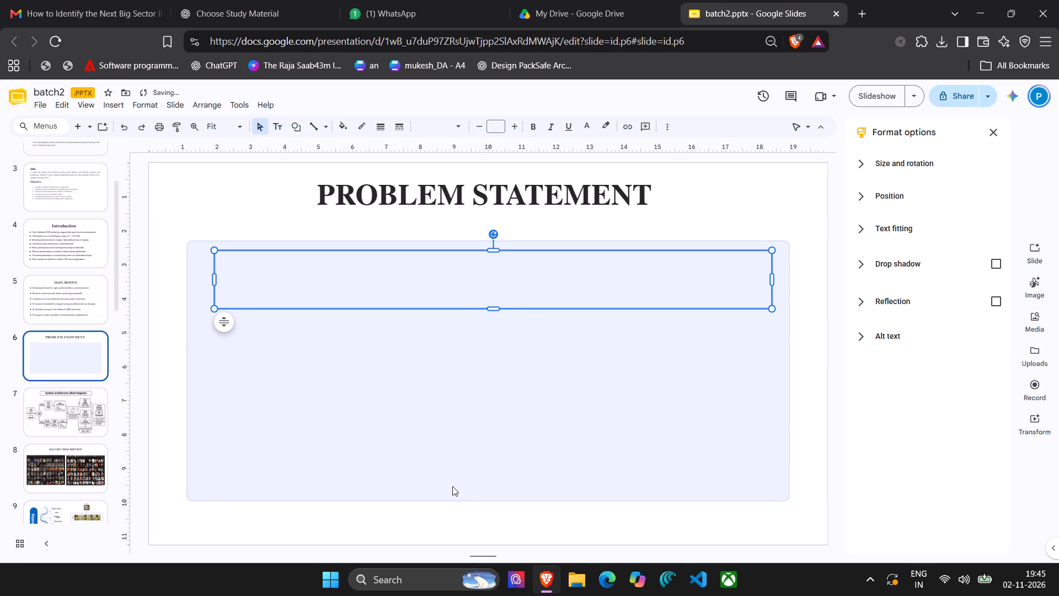